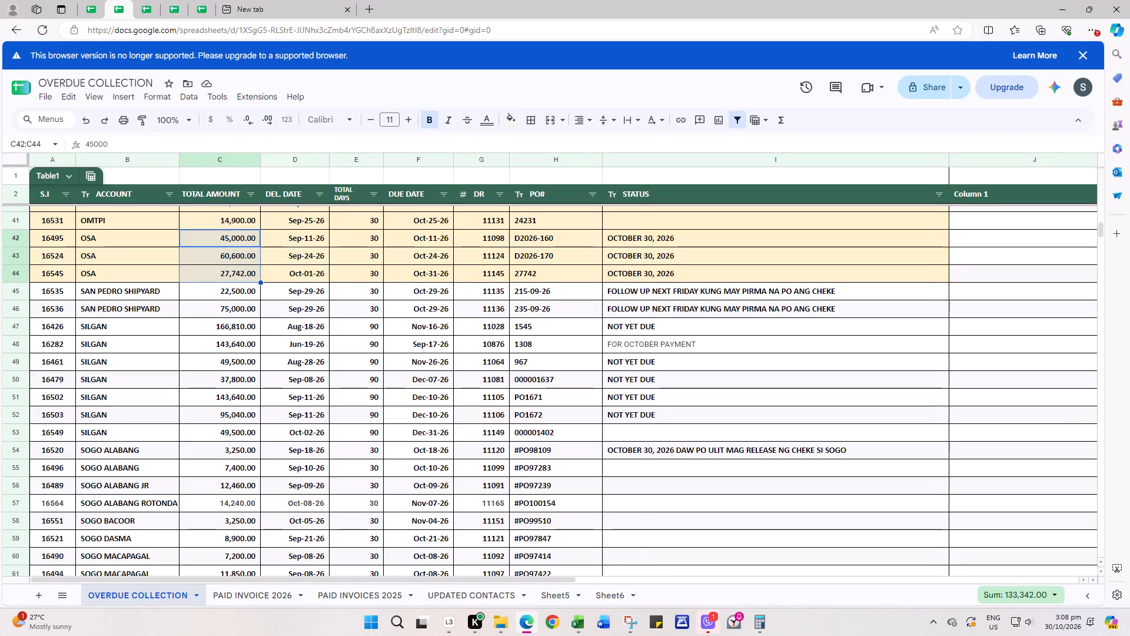
# Switch to Calculator and clear any existing entry.
pyautogui.click(760, 624)
pyautogui.tripleClick(546, 340)
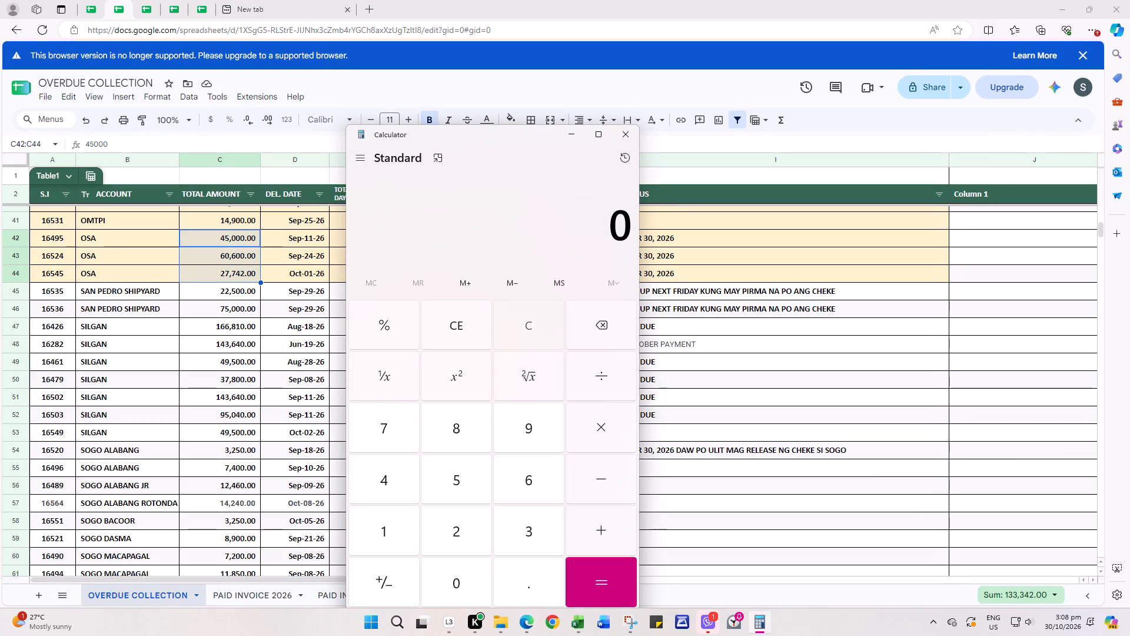
pyautogui.tripleClick(546, 340)
pyautogui.tripleClick(546, 340)
pyautogui.click(546, 340)
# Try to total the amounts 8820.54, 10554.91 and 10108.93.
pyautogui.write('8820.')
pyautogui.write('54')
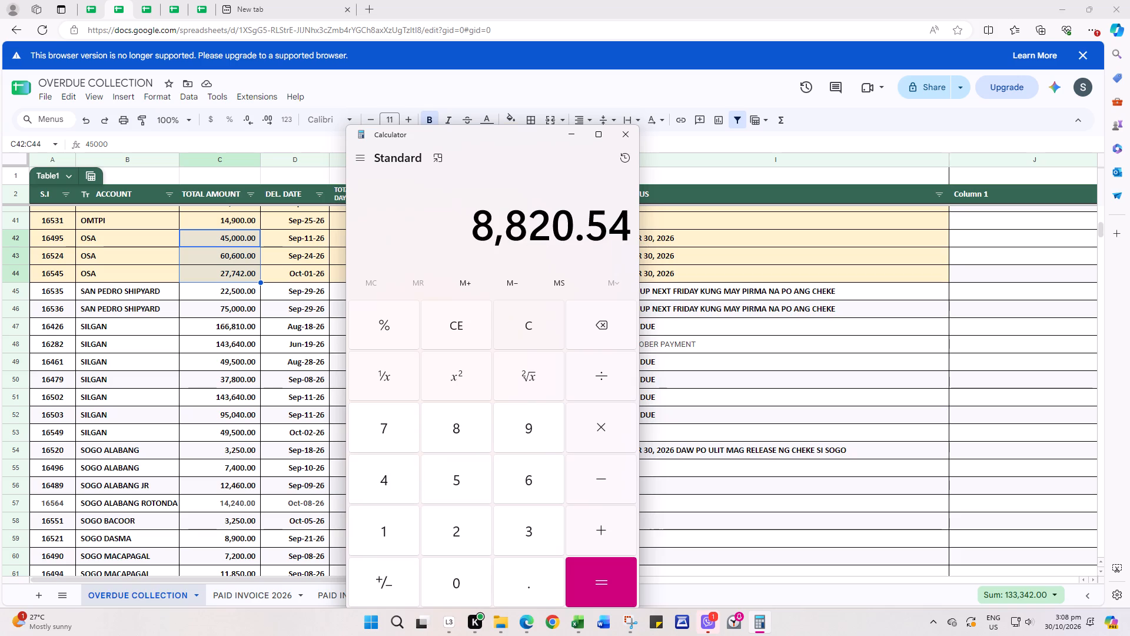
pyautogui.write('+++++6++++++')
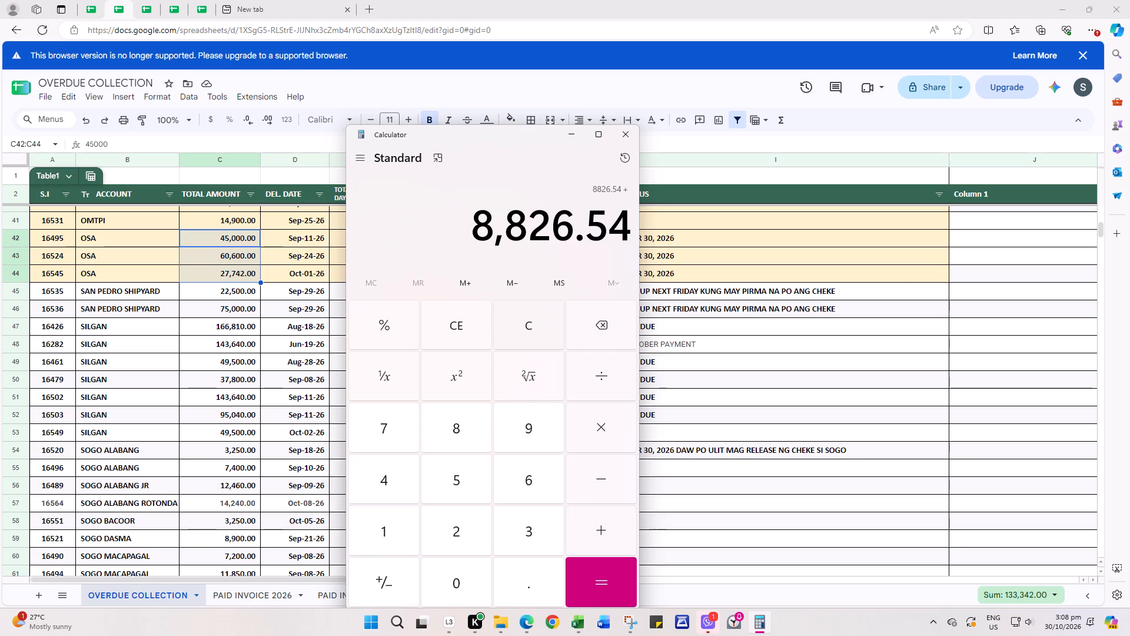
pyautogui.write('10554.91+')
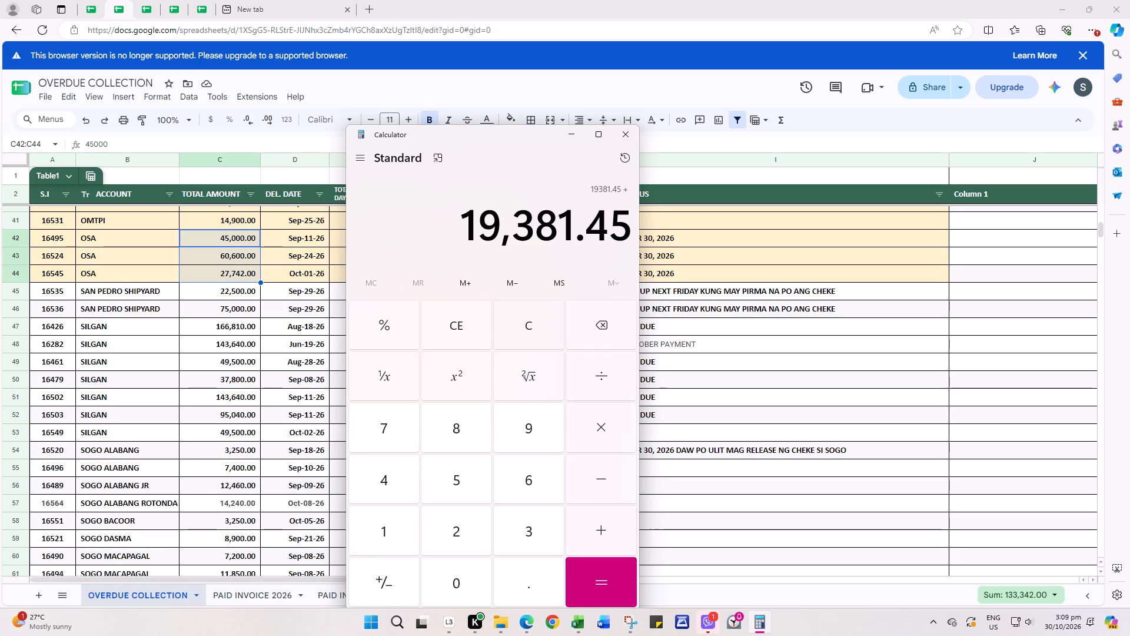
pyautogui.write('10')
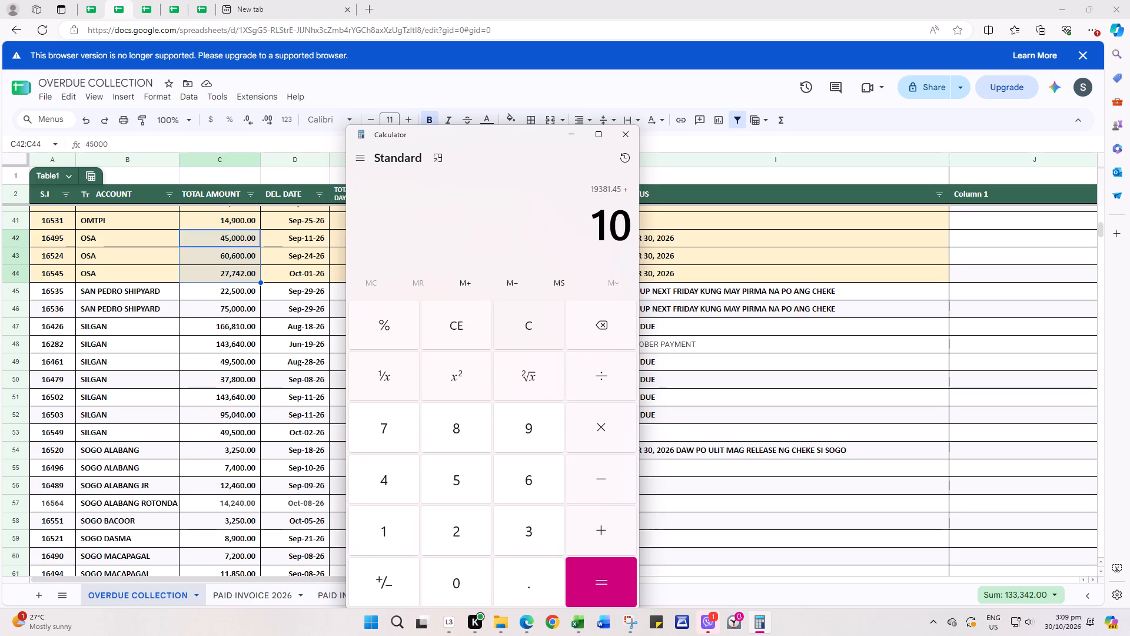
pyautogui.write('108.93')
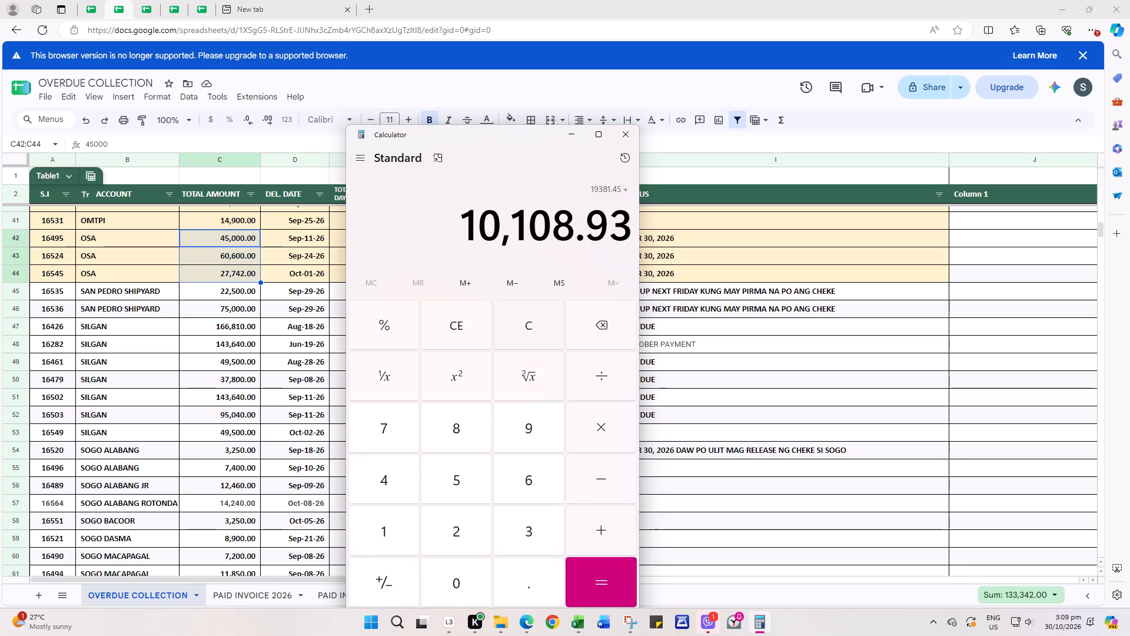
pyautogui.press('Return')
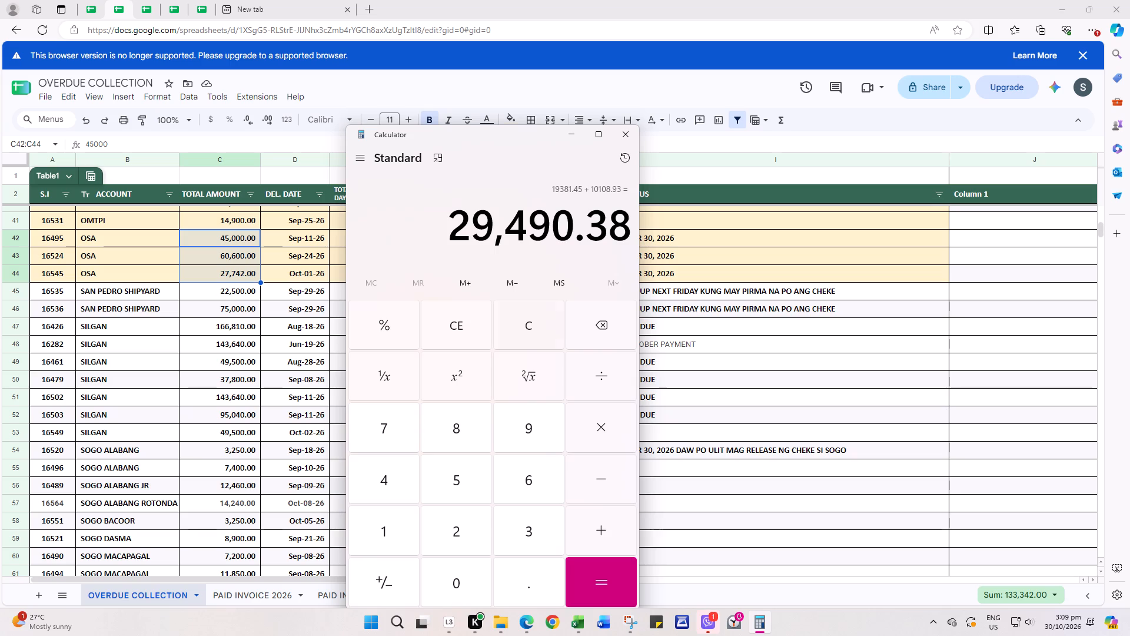
# Clear the previous calculation and add 8820.54, 10554.91 and 10108.93 as a running sum.
pyautogui.click(568, 340)
pyautogui.tripleClick(542, 339)
pyautogui.write('8820.54+++++++10554')
pyautogui.write('.91+')
pyautogui.write('10')
pyautogui.write('108.93')
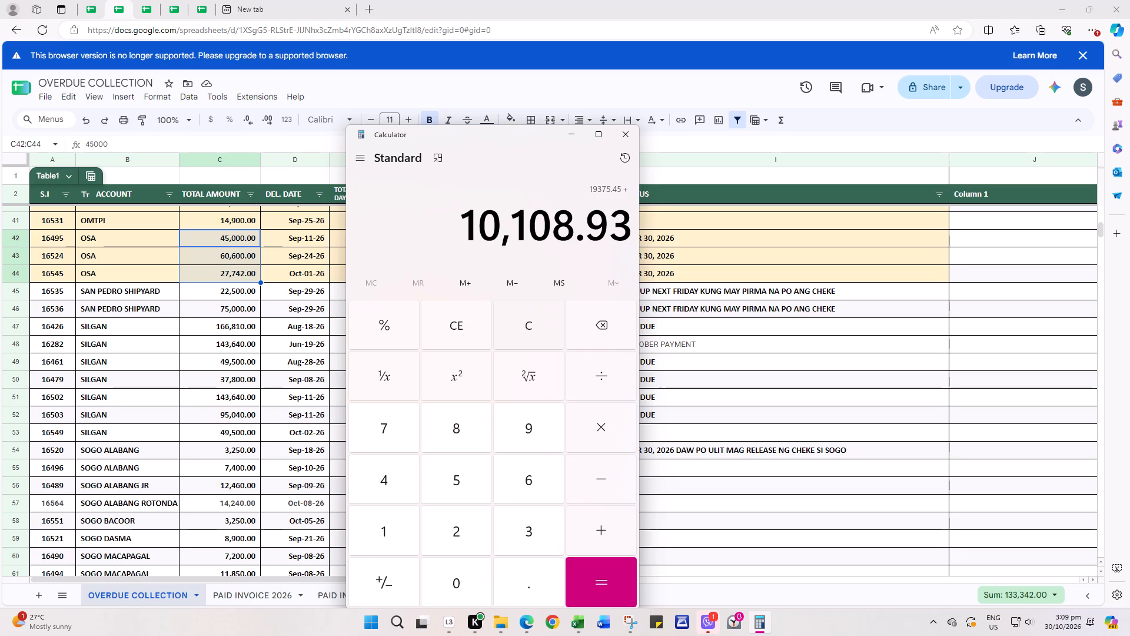
pyautogui.press('+')
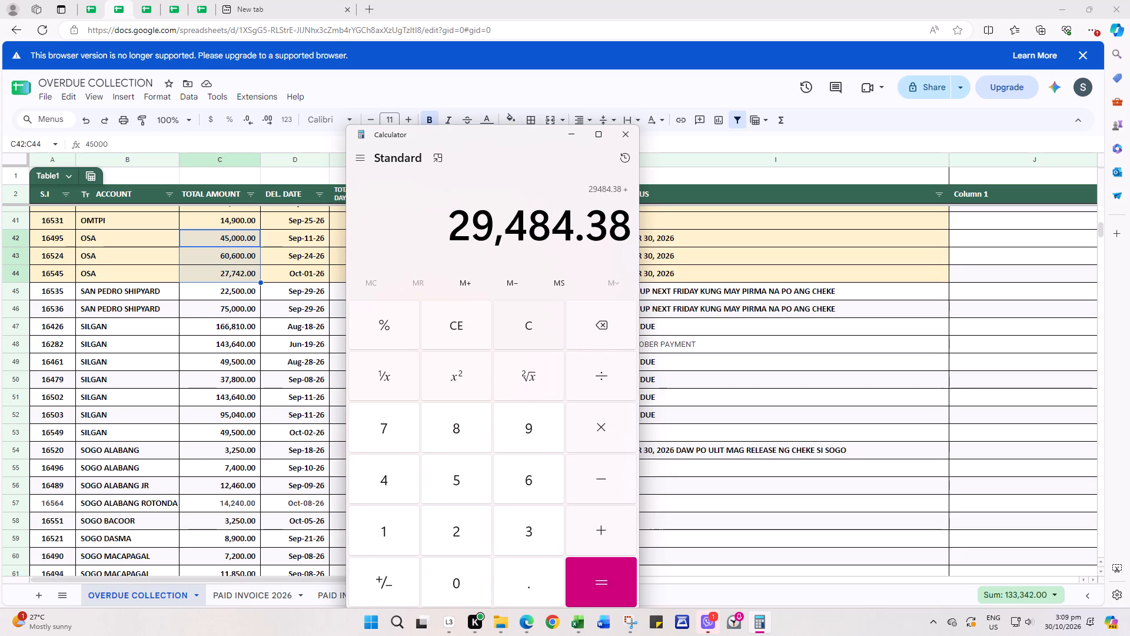
# Add 13930, 1781291.16 and 132151.45 to the running sum.
pyautogui.write('13')
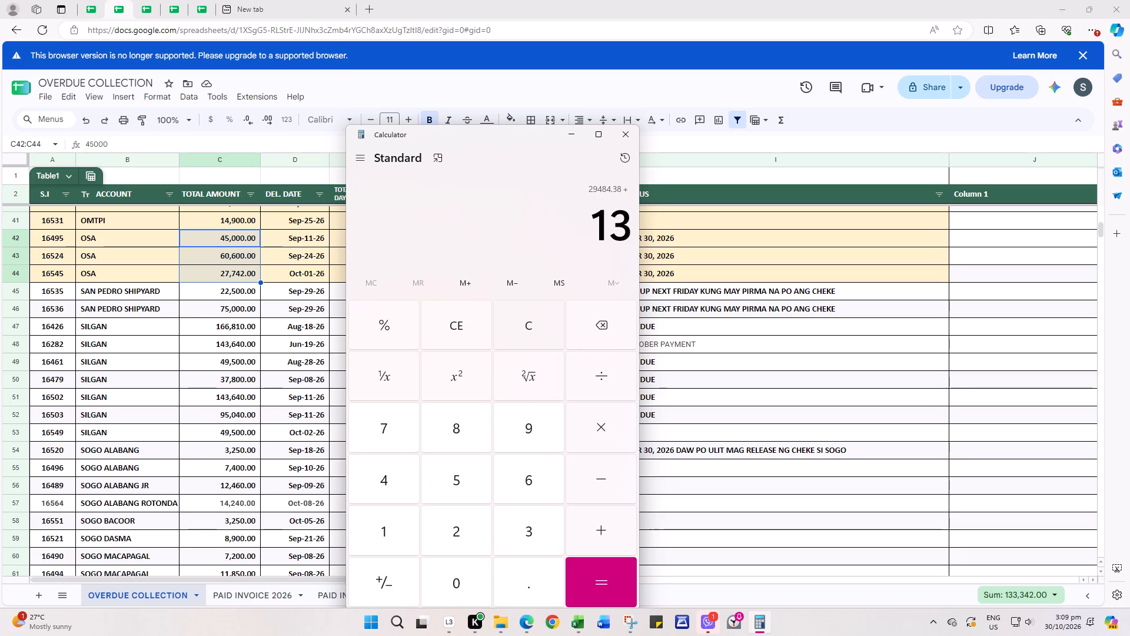
pyautogui.write('930')
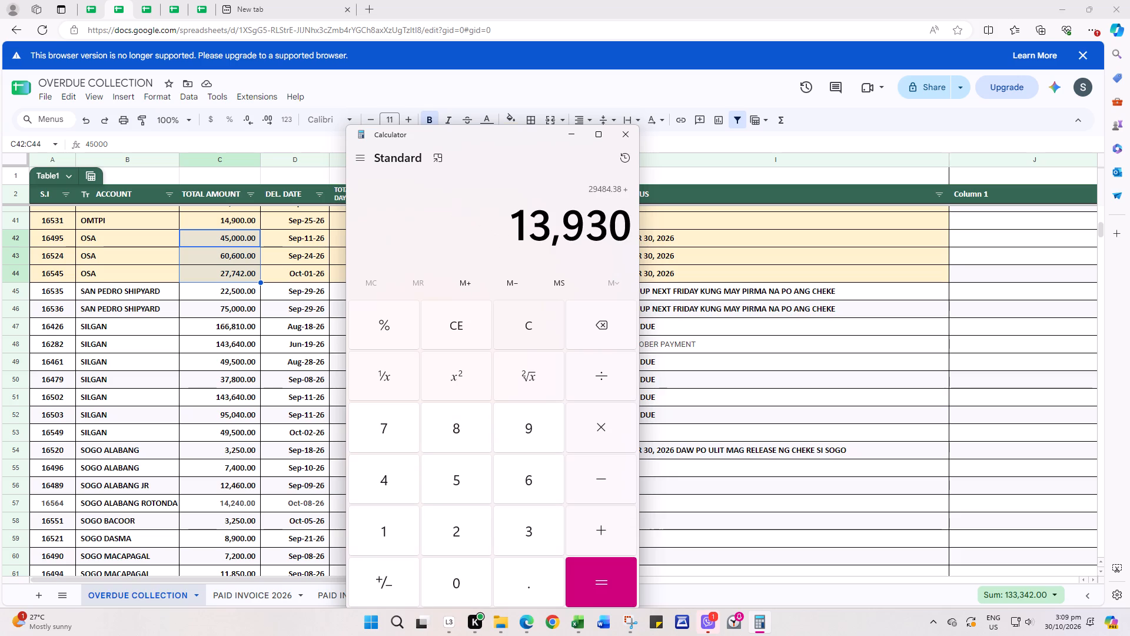
pyautogui.press('+')
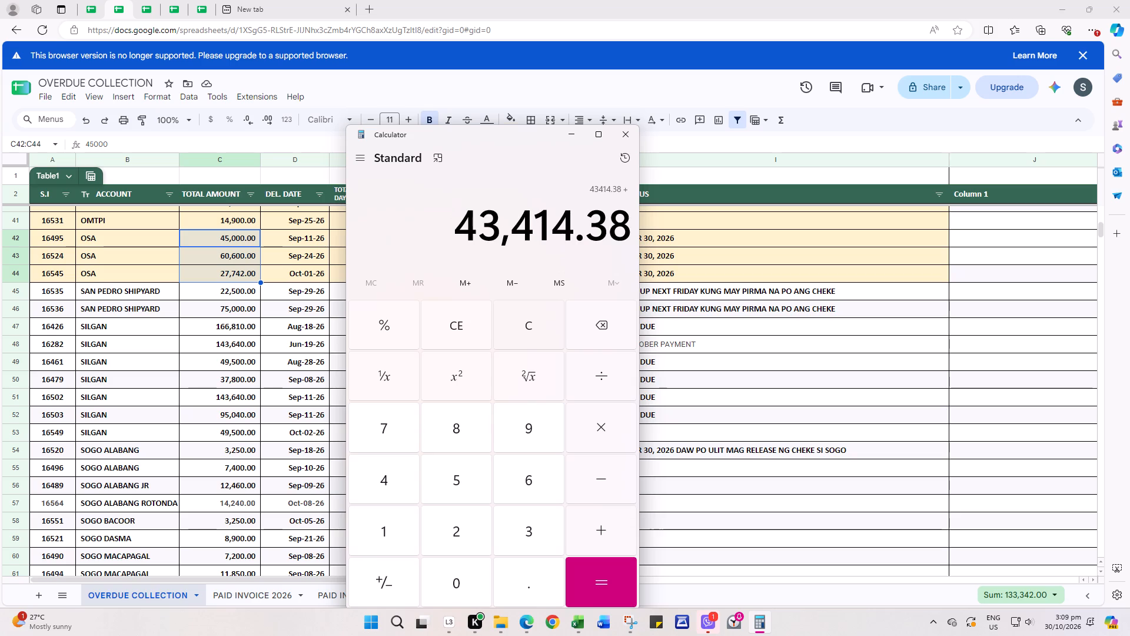
pyautogui.write('1781')
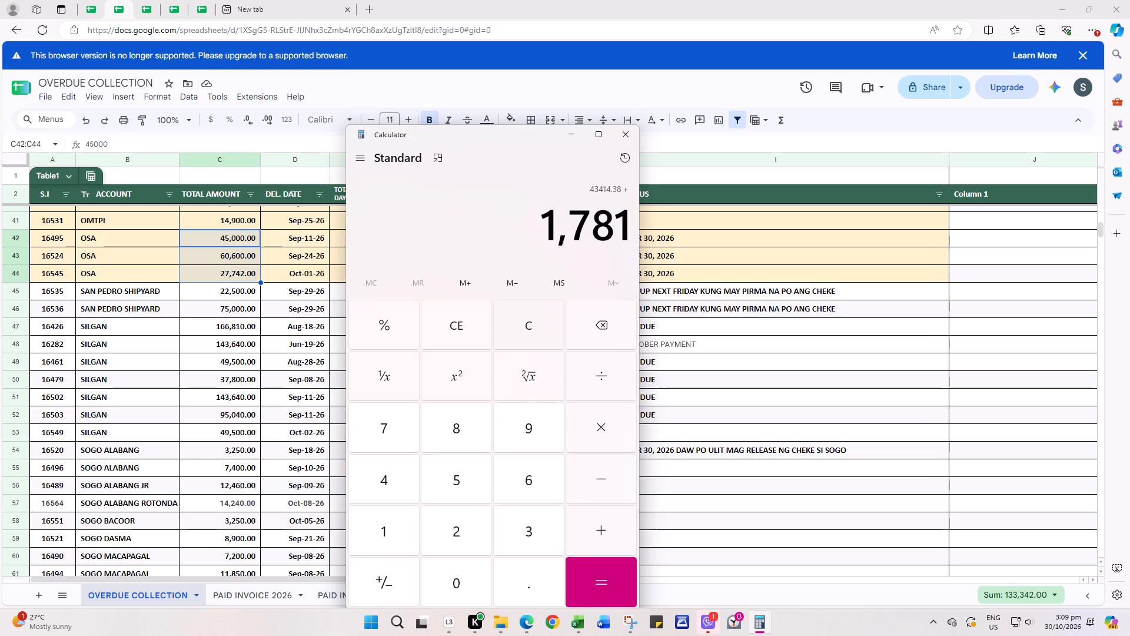
pyautogui.write('291')
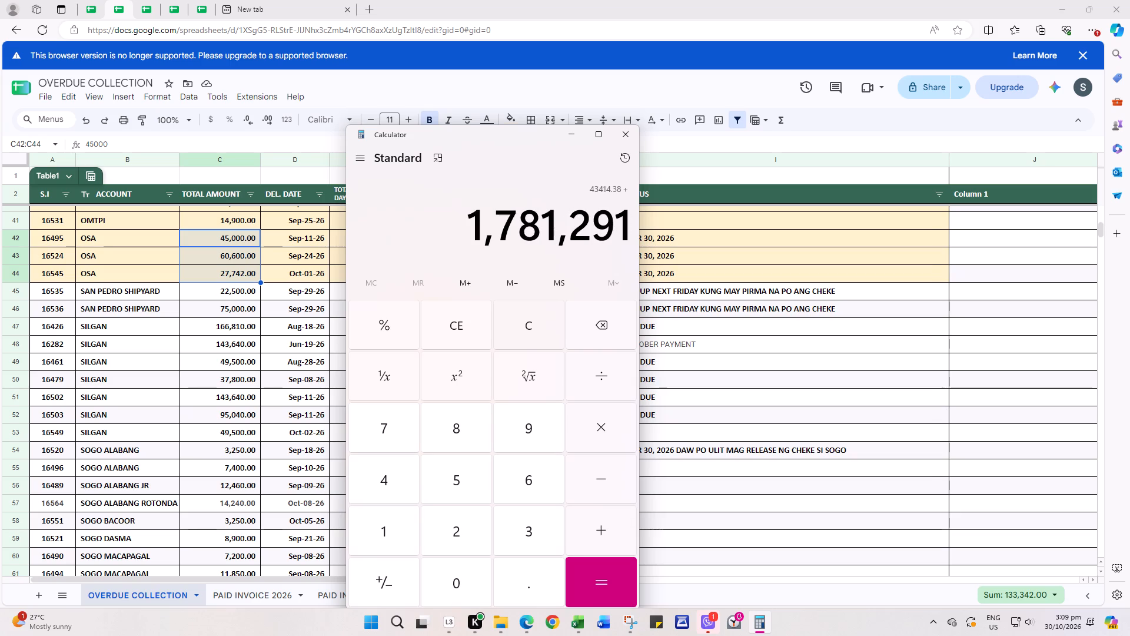
pyautogui.write('.16')
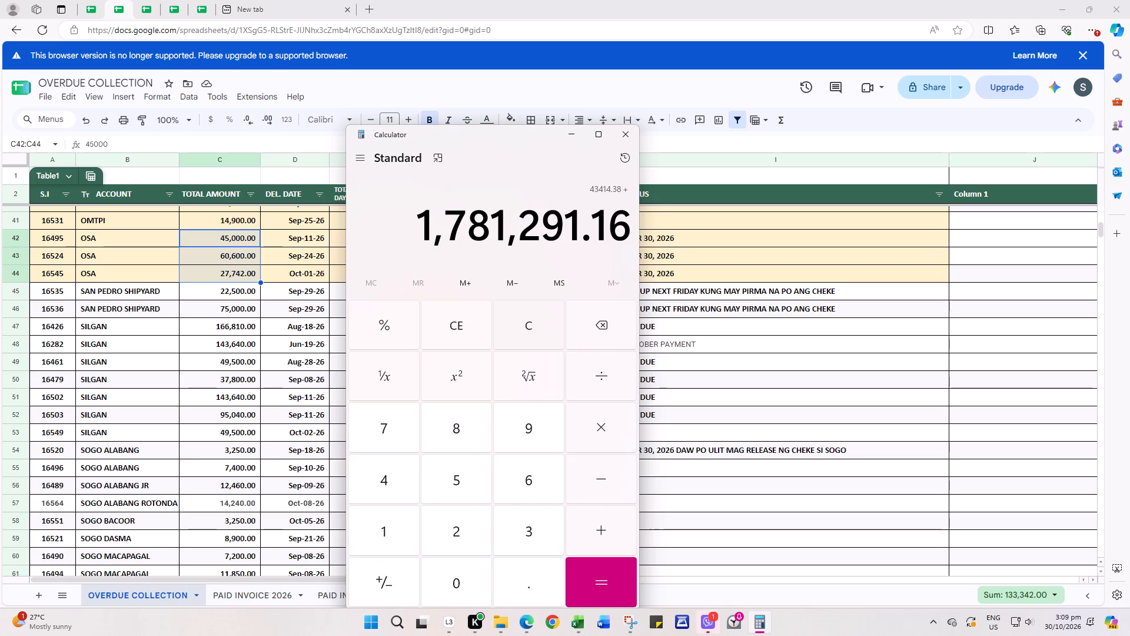
pyautogui.press('+')
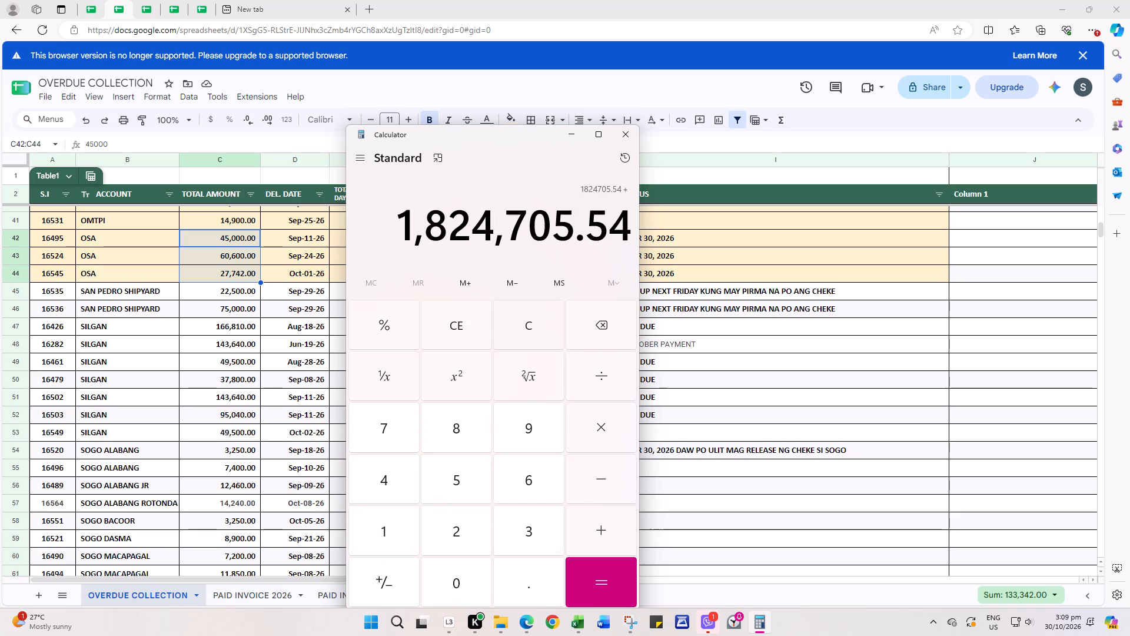
pyautogui.write('132')
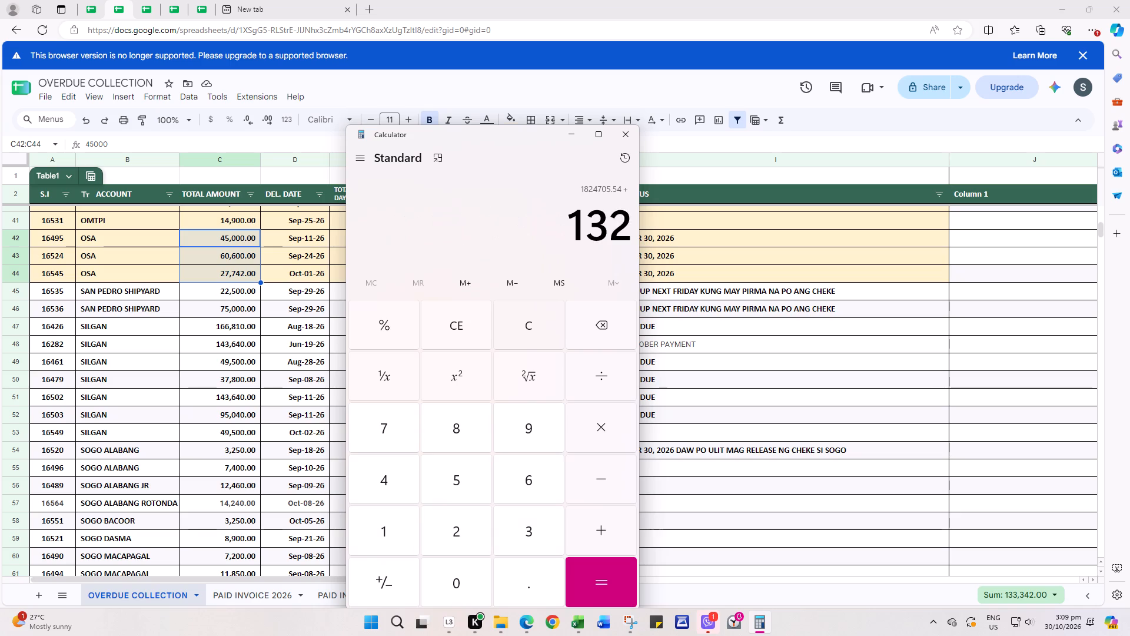
pyautogui.write('151.45+')
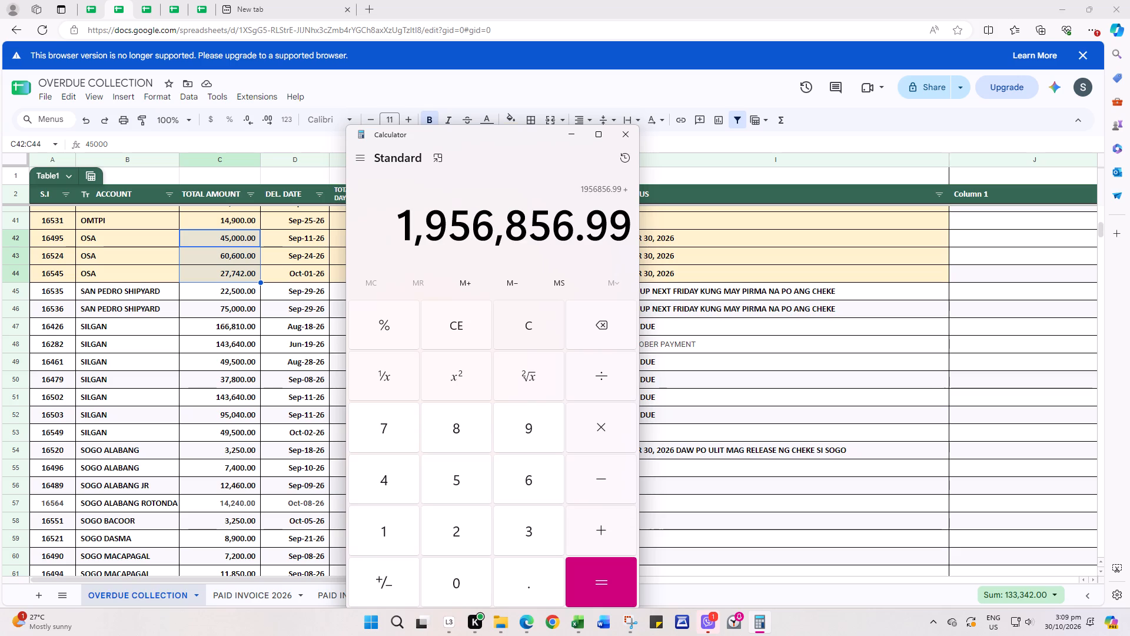
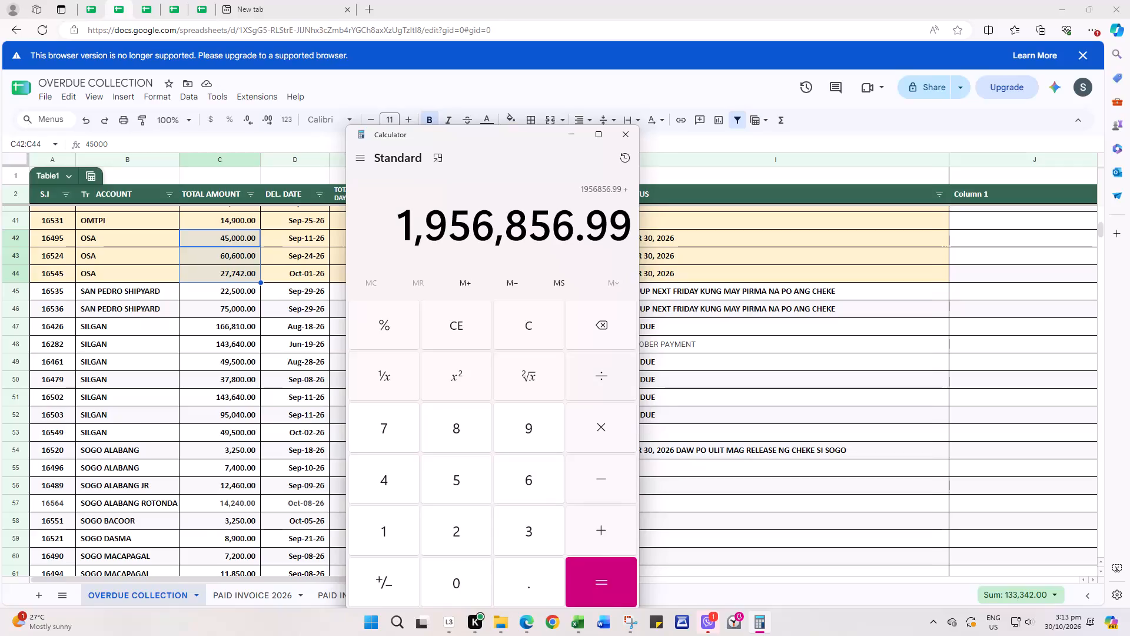
# Switch to the overdue collection spreadsheet and delete the five highlighted FURUKAWA rows, 17 to 21, marked for October payment.
pyautogui.click(783, 529)
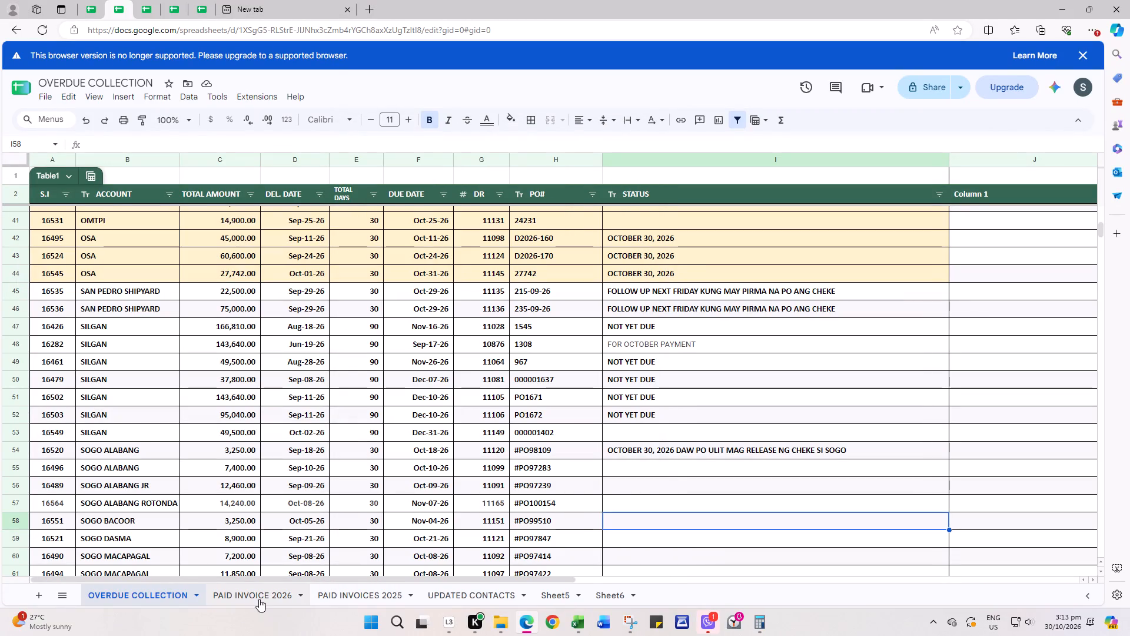
pyautogui.scroll(4, 109, 558)
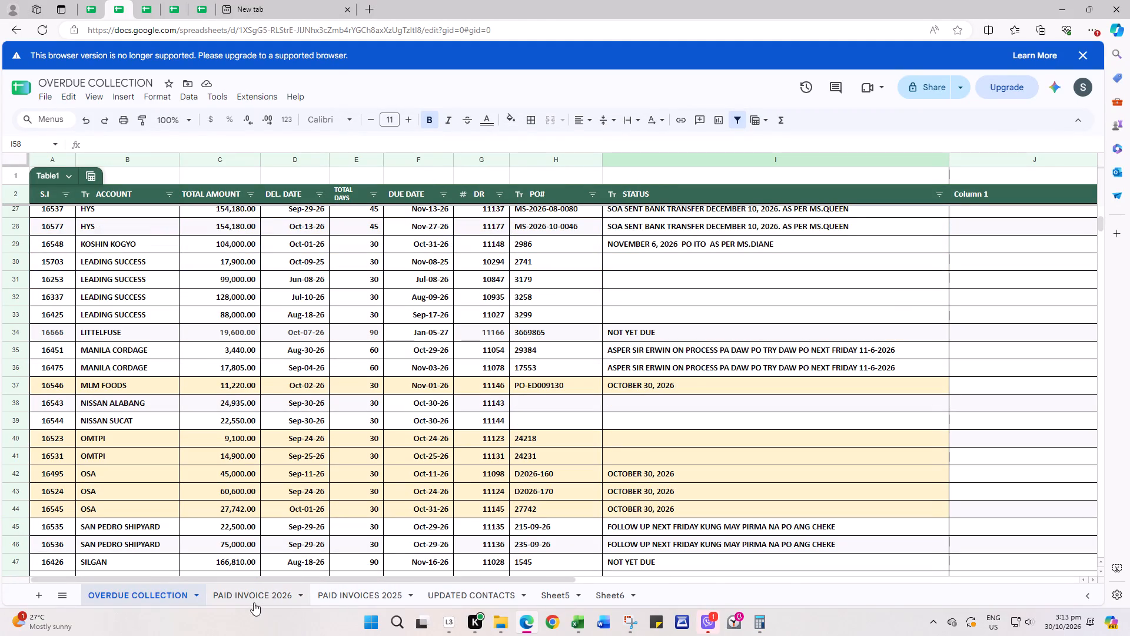
pyautogui.scroll(4, 155, 481)
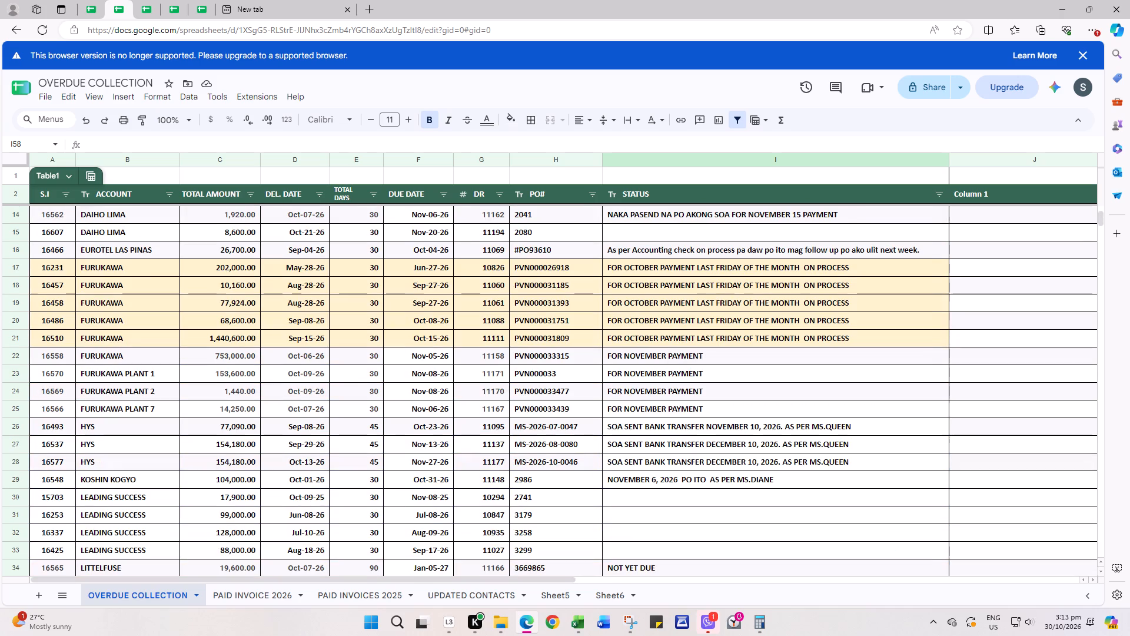
pyautogui.moveTo(9, 269); pyautogui.dragTo(9, 281)
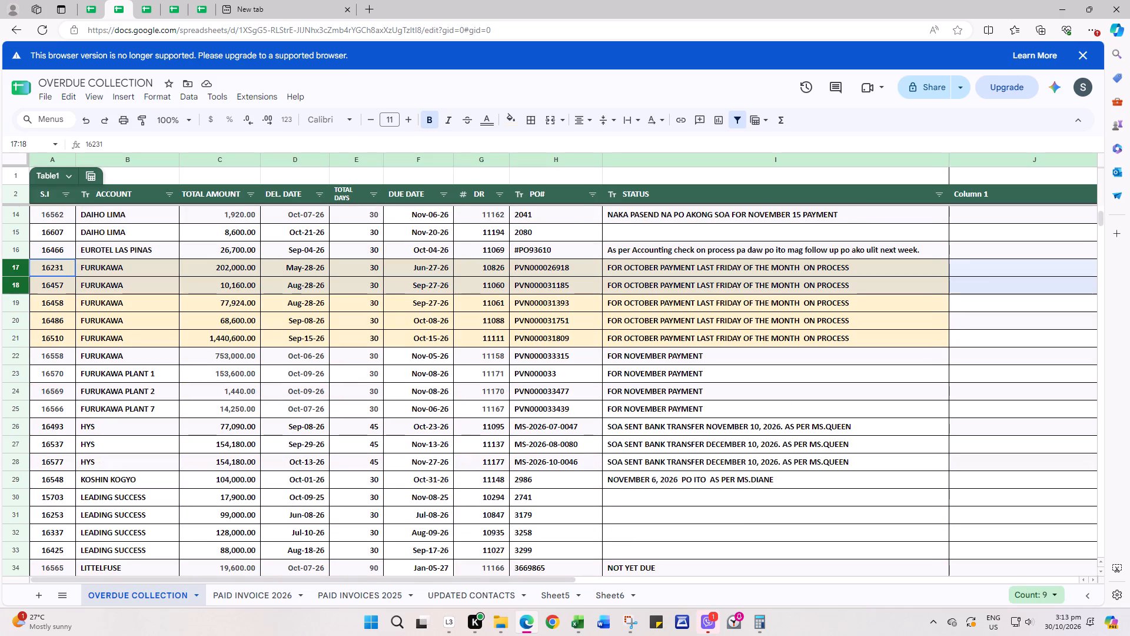
pyautogui.moveTo(9, 281); pyautogui.dragTo(10, 342)
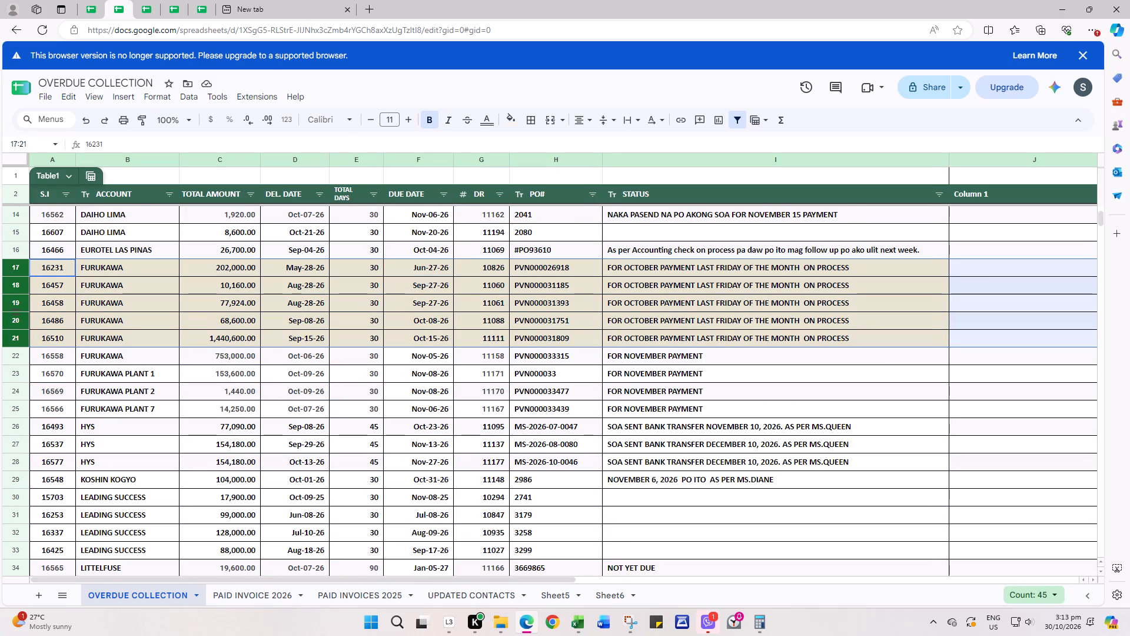
pyautogui.rightClick(19, 304)
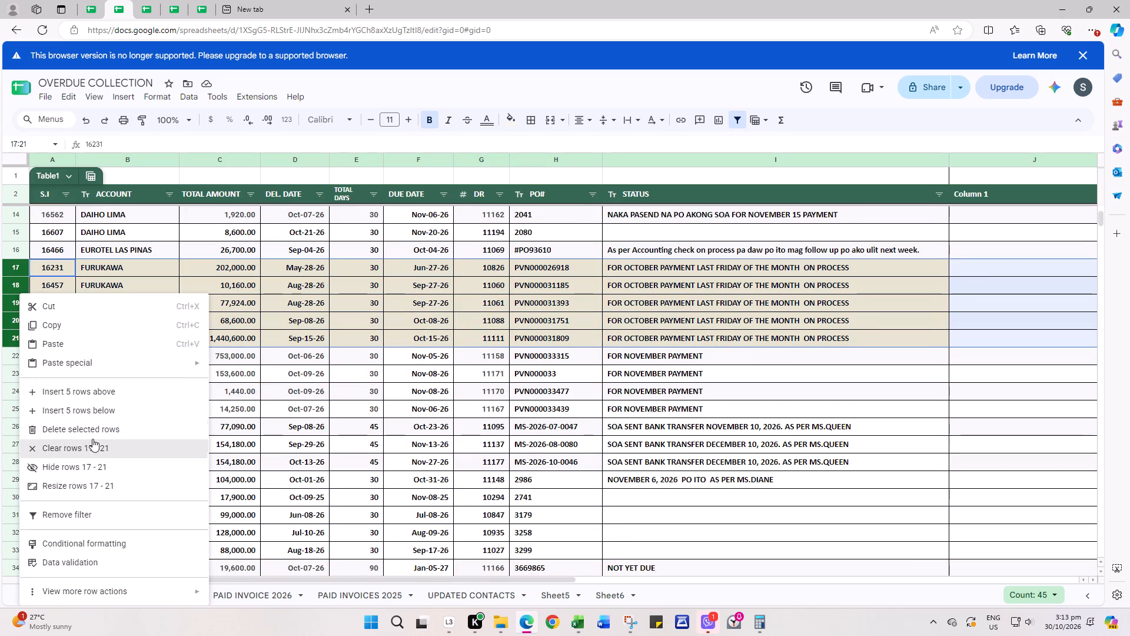
pyautogui.click(103, 431)
pyautogui.click(152, 450)
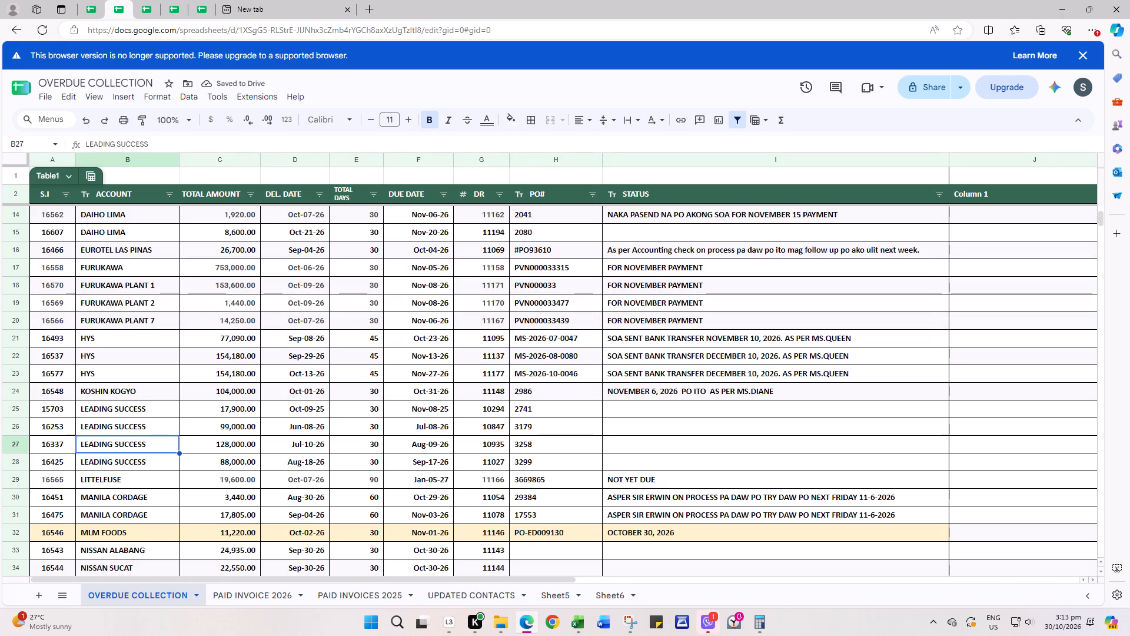
# In PAID INVOICE 2026, enter S.I 16231/16457/16458/16486/16510 in the first empty row of the October 2026 record.
pyautogui.click(245, 599)
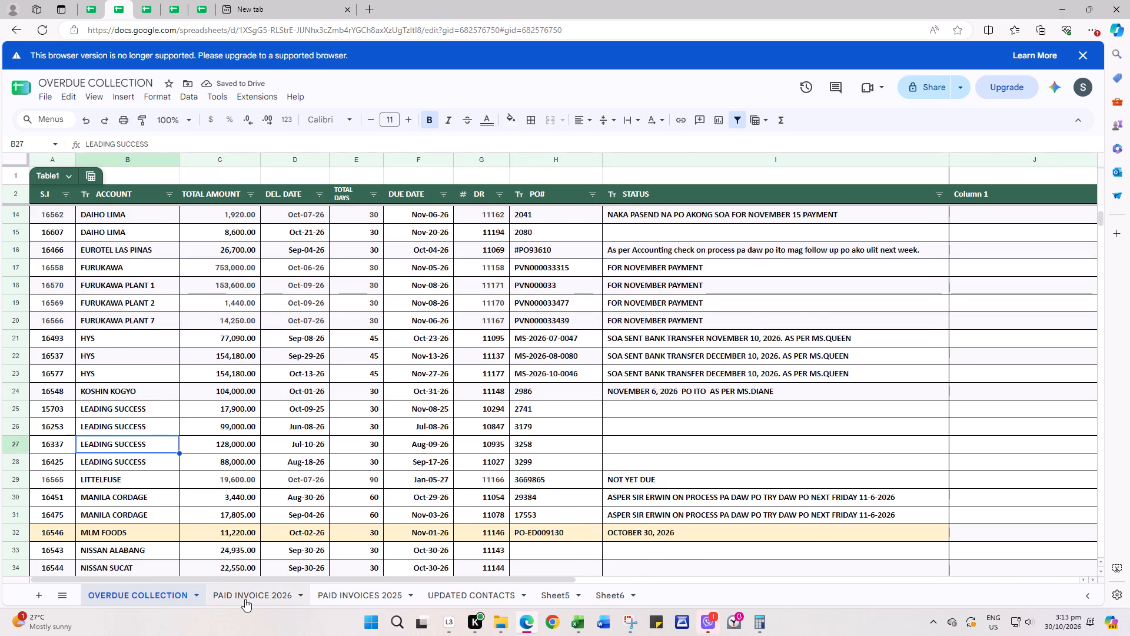
pyautogui.scroll(-4, 661, 477)
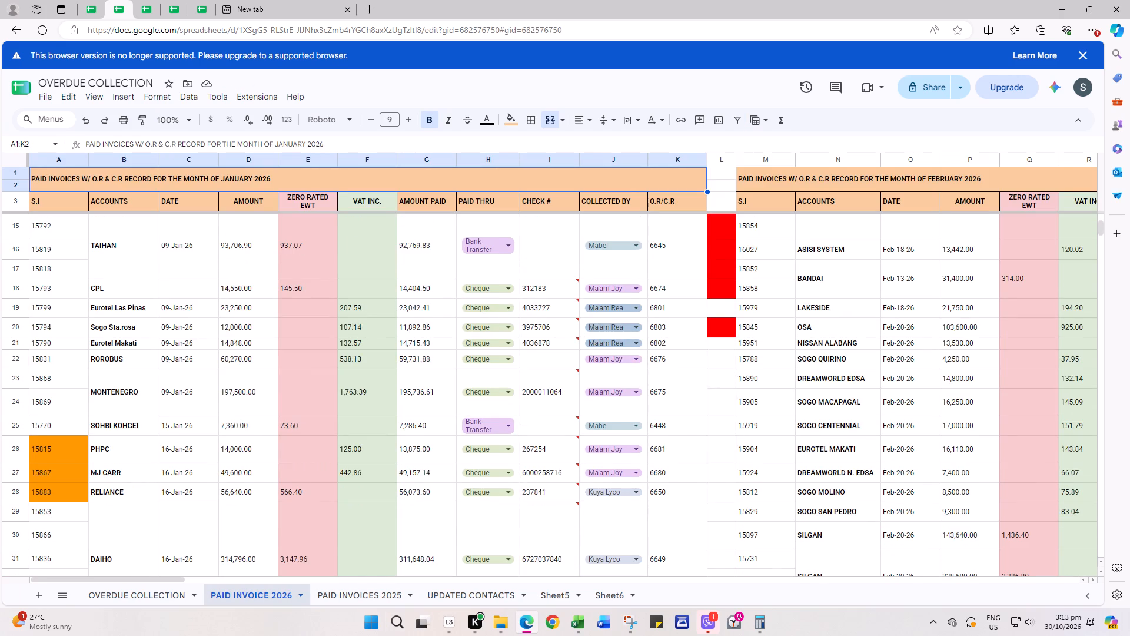
pyautogui.moveTo(168, 581); pyautogui.dragTo(1129, 608)
pyautogui.scroll(-7, 627, 320)
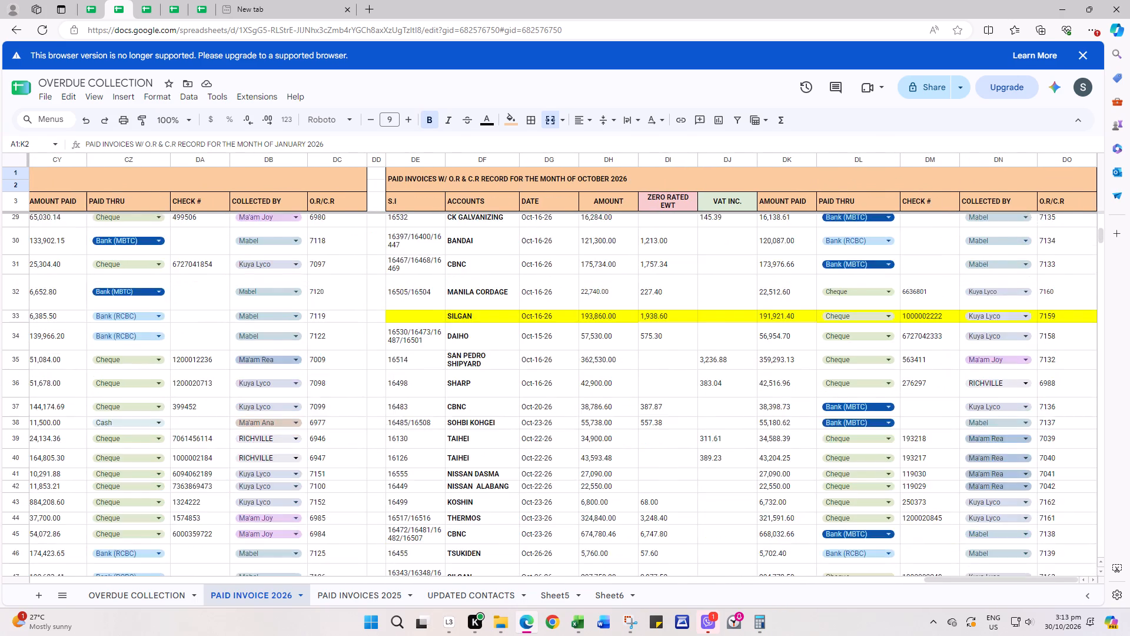
pyautogui.scroll(-4, 569, 374)
pyautogui.click(414, 350)
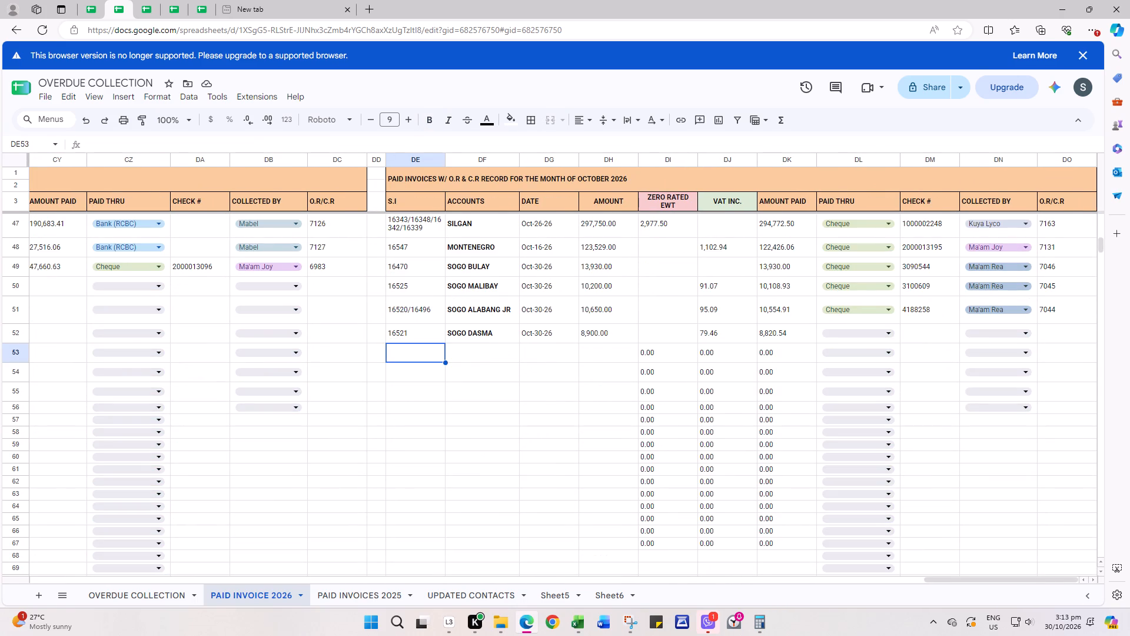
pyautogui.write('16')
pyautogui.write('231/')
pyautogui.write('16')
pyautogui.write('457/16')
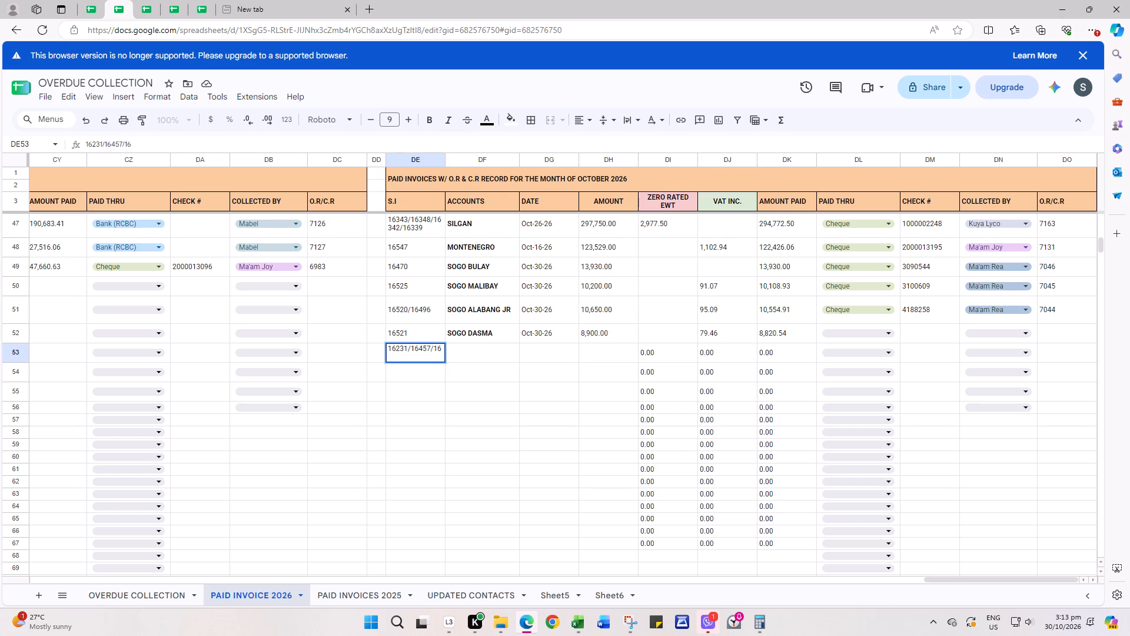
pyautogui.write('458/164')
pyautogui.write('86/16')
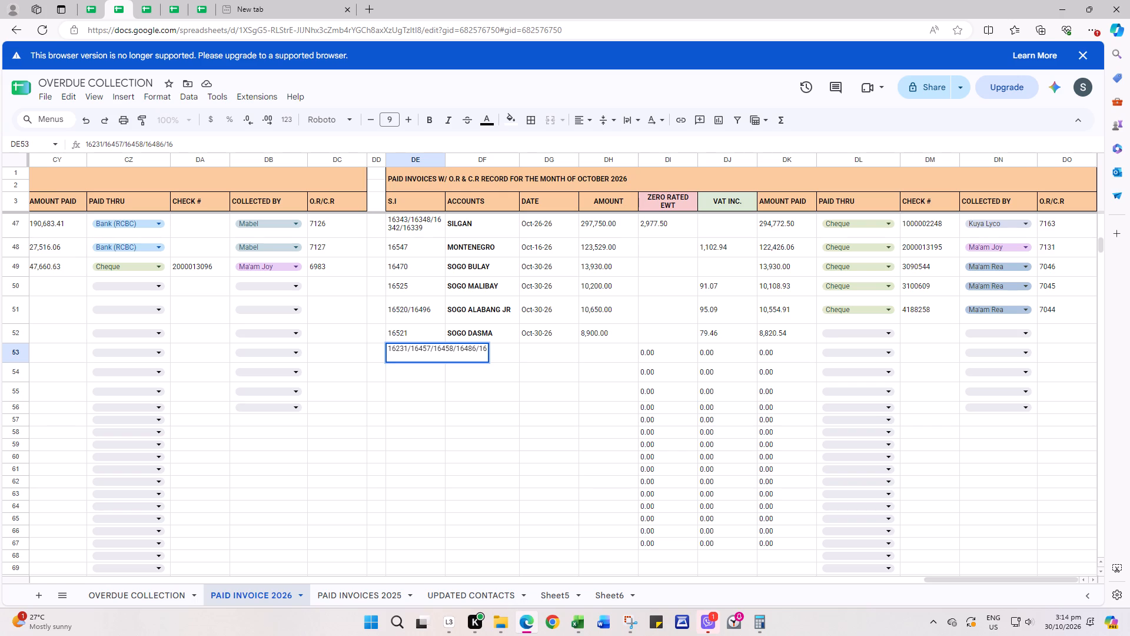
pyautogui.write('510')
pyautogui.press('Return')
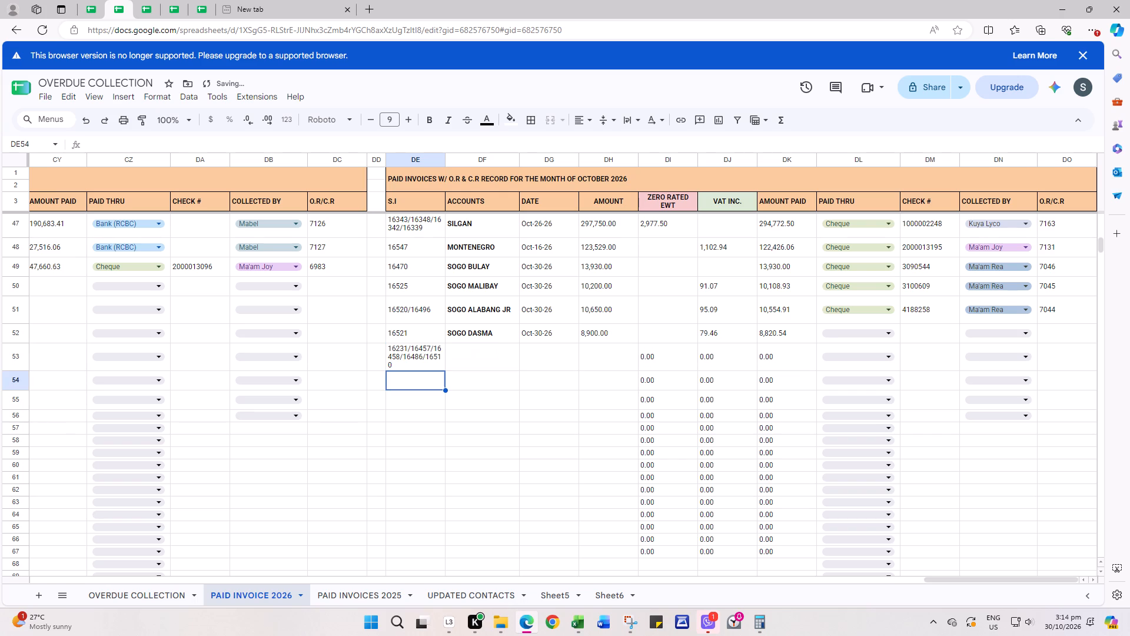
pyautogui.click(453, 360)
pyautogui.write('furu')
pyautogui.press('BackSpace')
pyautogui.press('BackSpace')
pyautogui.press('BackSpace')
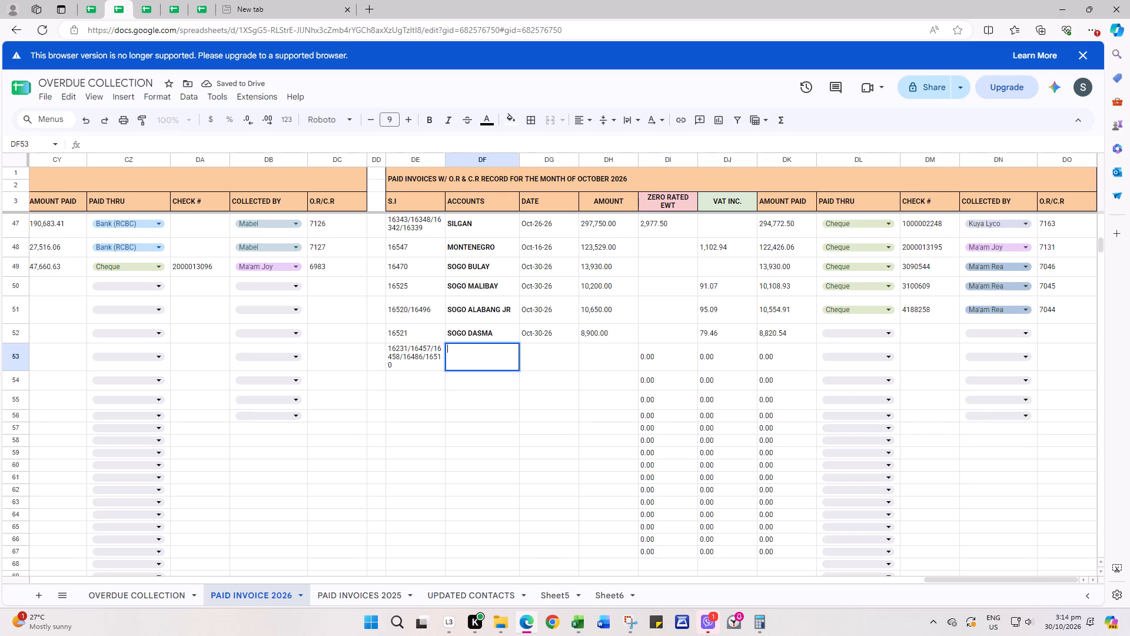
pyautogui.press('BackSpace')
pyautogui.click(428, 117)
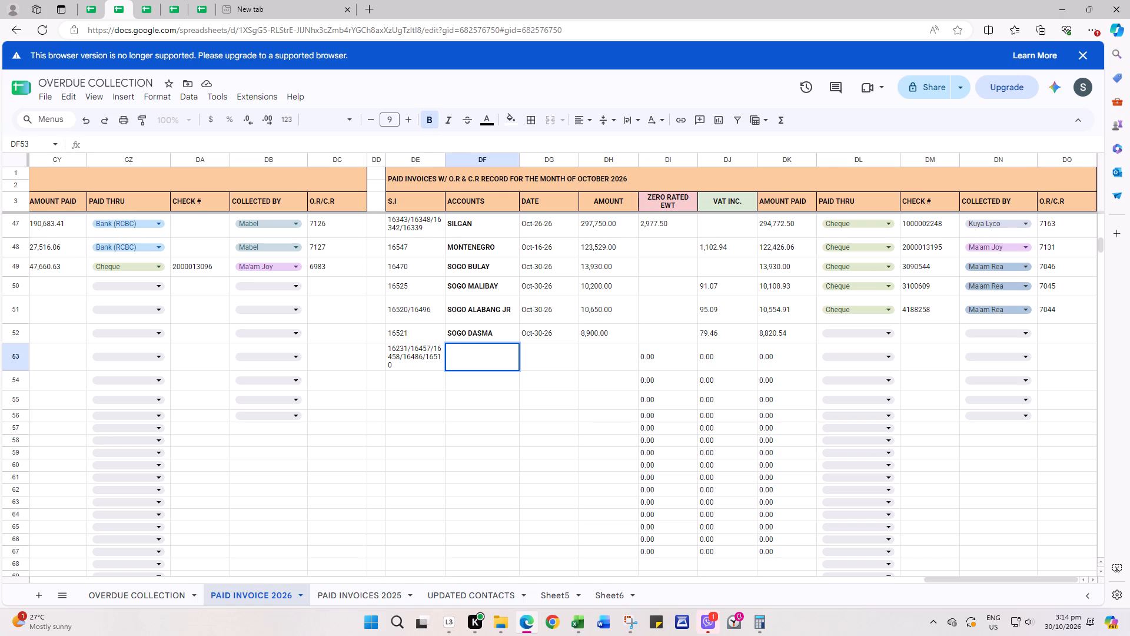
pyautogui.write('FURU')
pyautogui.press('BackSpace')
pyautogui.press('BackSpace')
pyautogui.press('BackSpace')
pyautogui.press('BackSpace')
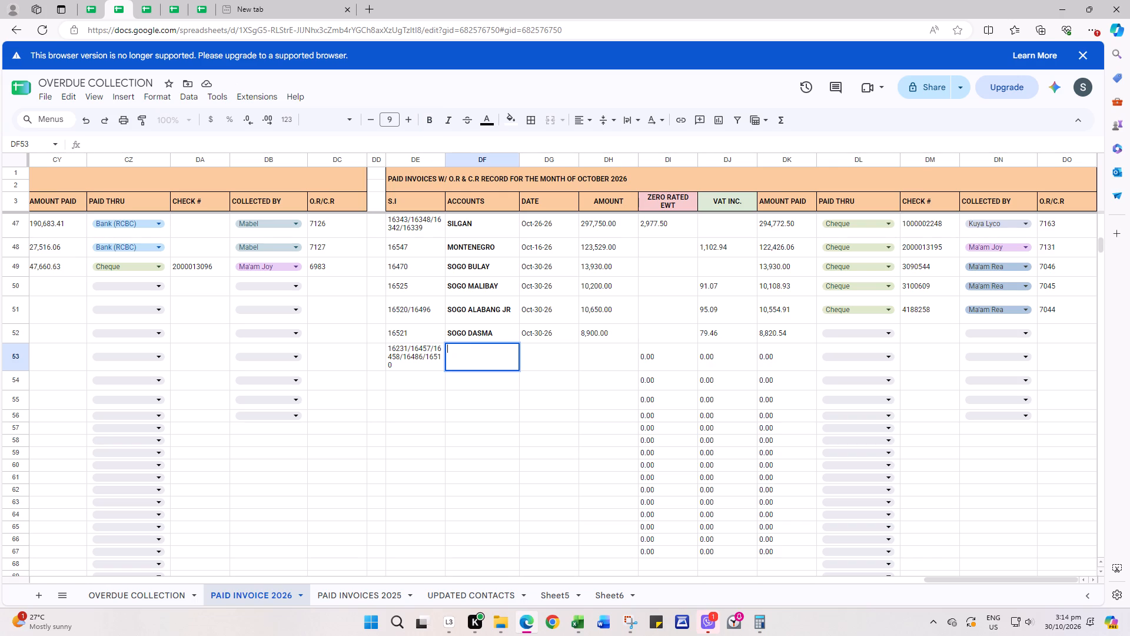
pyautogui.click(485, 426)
# Enter FURUKAWA in bold as row 53's account and 10-30-26 as its date.
pyautogui.click(470, 359)
pyautogui.click(425, 118)
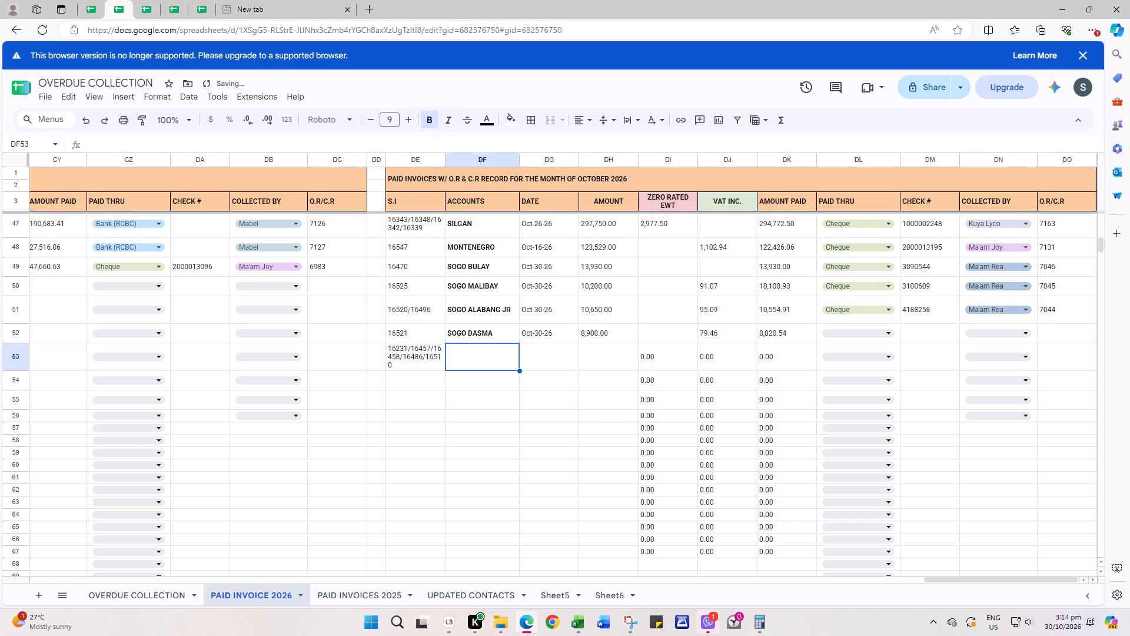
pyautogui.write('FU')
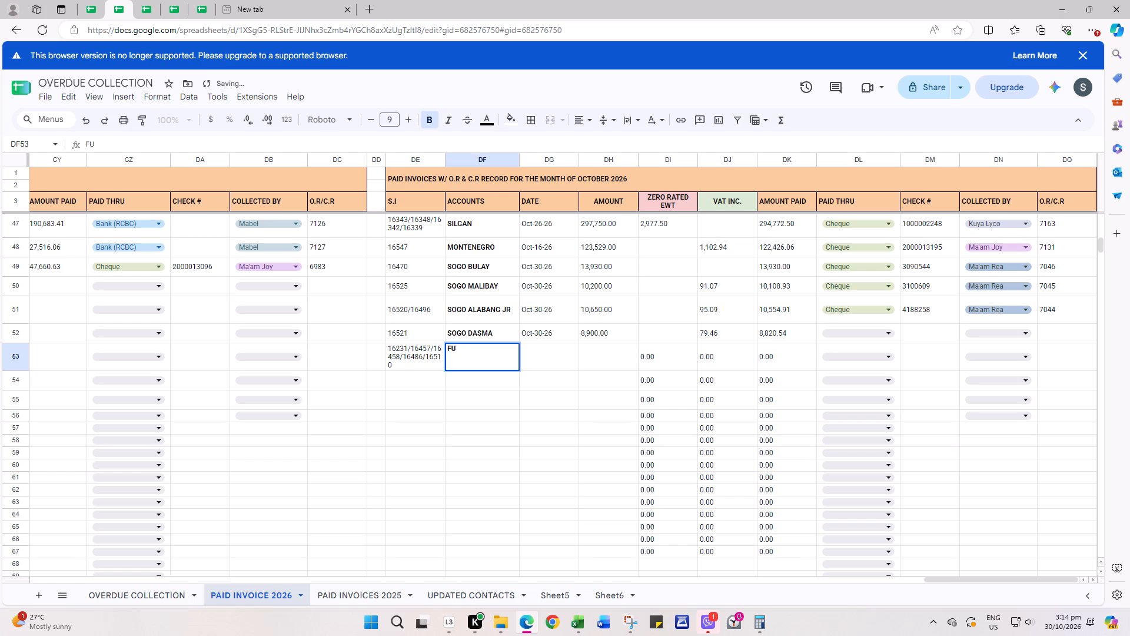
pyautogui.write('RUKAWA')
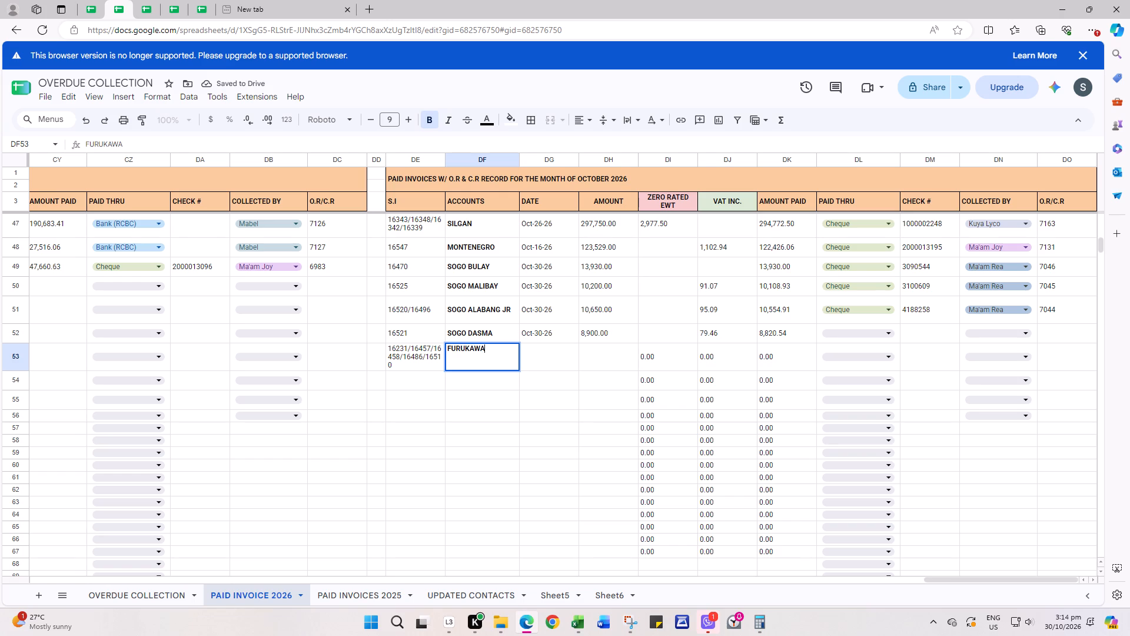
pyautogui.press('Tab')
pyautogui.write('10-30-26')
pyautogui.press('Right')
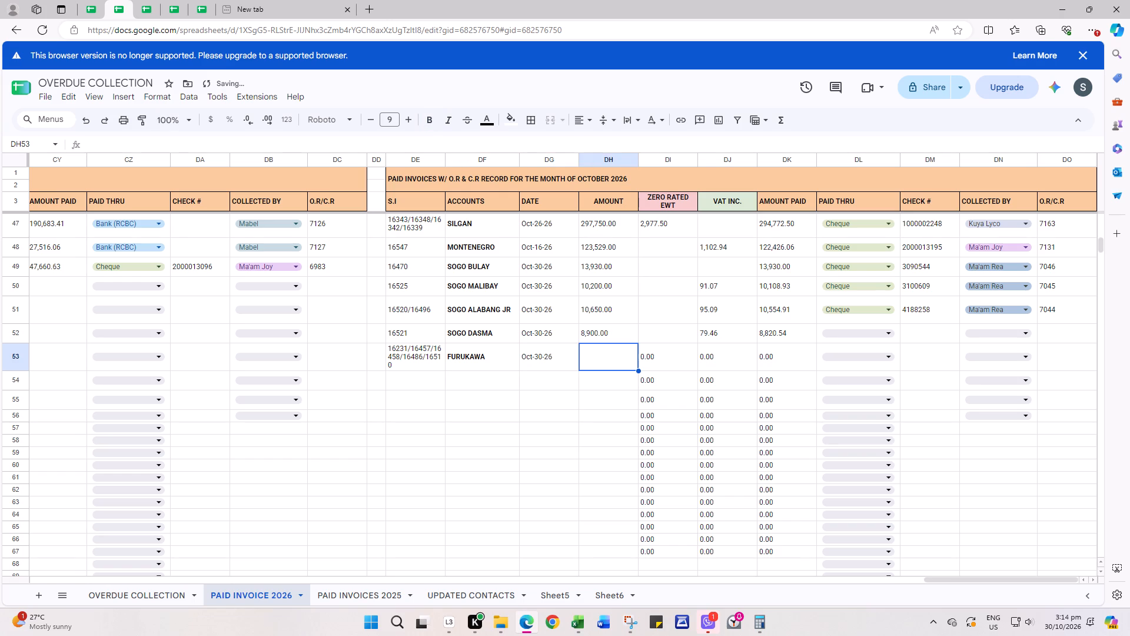
# Enter 1799284 as the FURUKAWA amount and clear the VAT INC. formula in that row.
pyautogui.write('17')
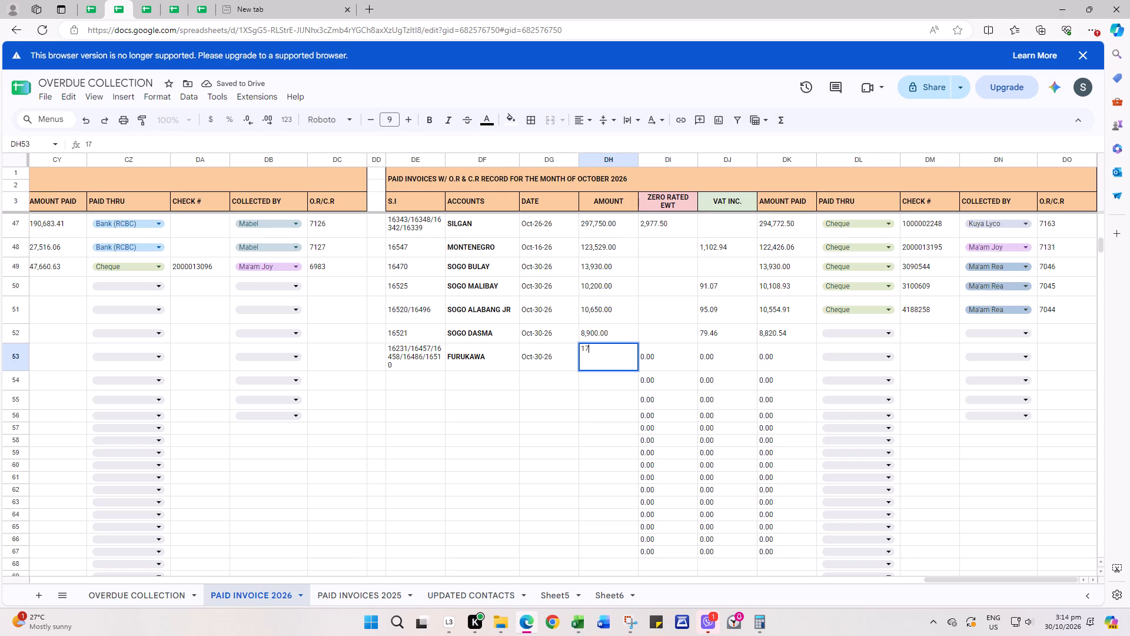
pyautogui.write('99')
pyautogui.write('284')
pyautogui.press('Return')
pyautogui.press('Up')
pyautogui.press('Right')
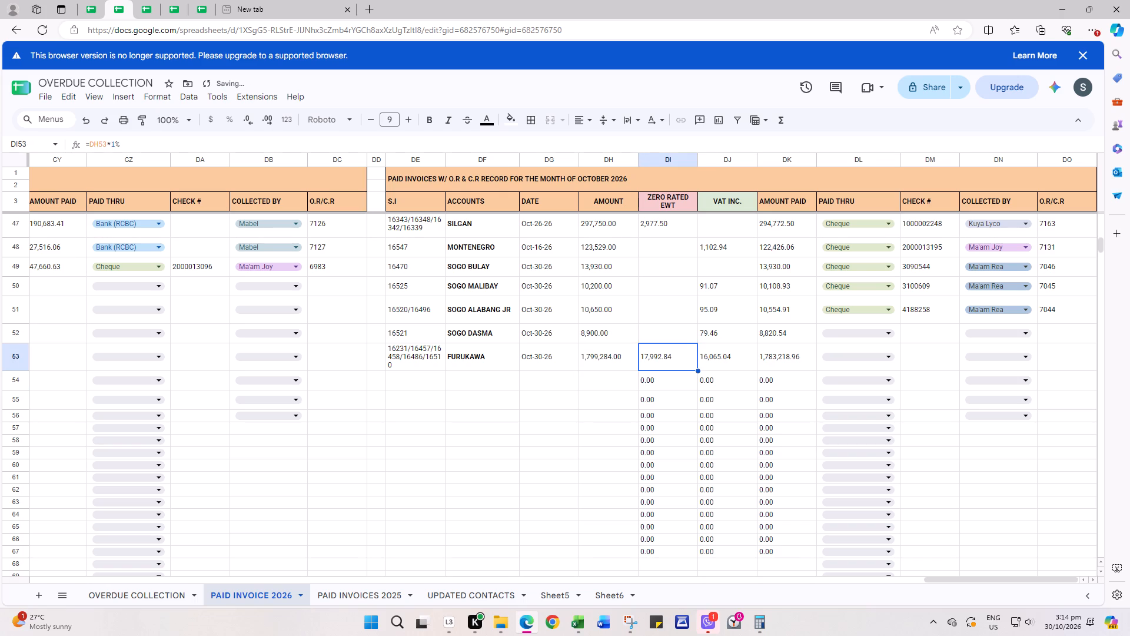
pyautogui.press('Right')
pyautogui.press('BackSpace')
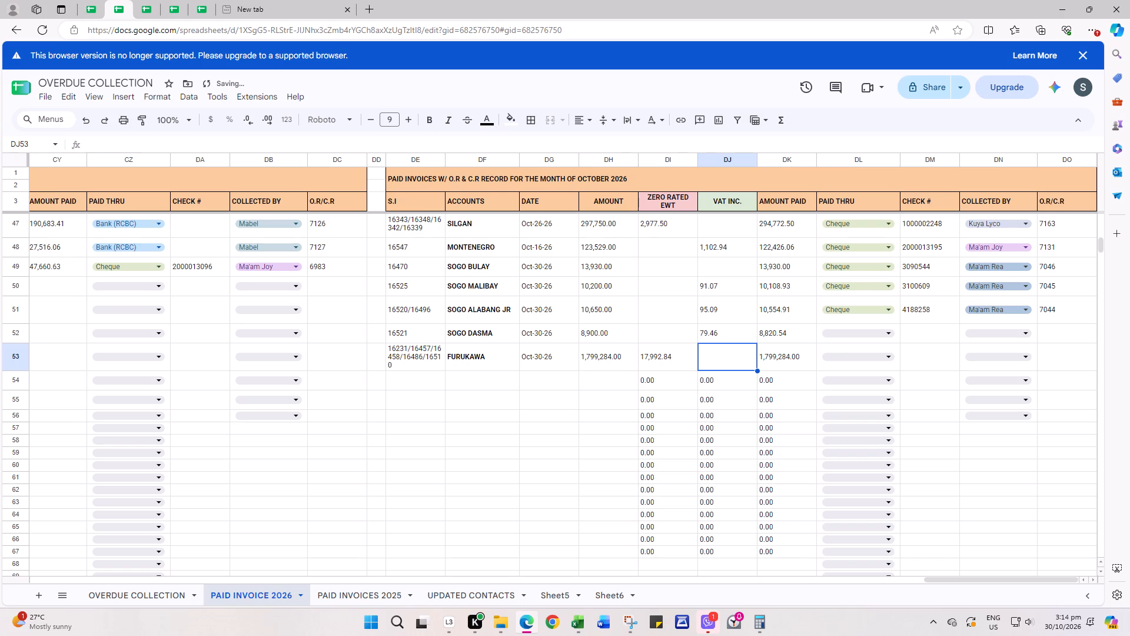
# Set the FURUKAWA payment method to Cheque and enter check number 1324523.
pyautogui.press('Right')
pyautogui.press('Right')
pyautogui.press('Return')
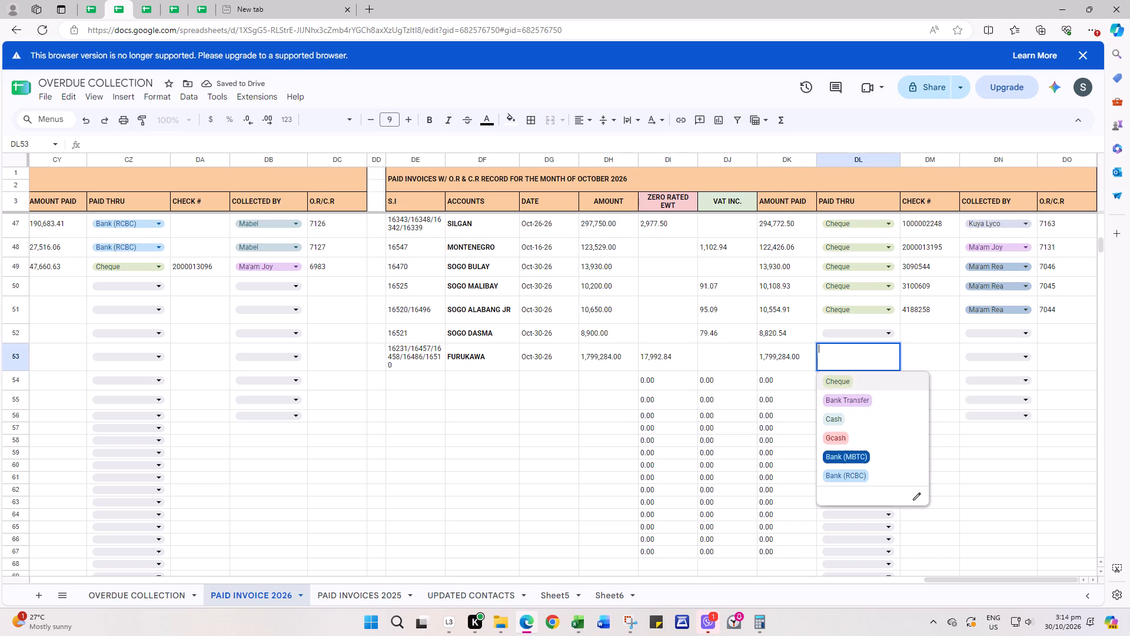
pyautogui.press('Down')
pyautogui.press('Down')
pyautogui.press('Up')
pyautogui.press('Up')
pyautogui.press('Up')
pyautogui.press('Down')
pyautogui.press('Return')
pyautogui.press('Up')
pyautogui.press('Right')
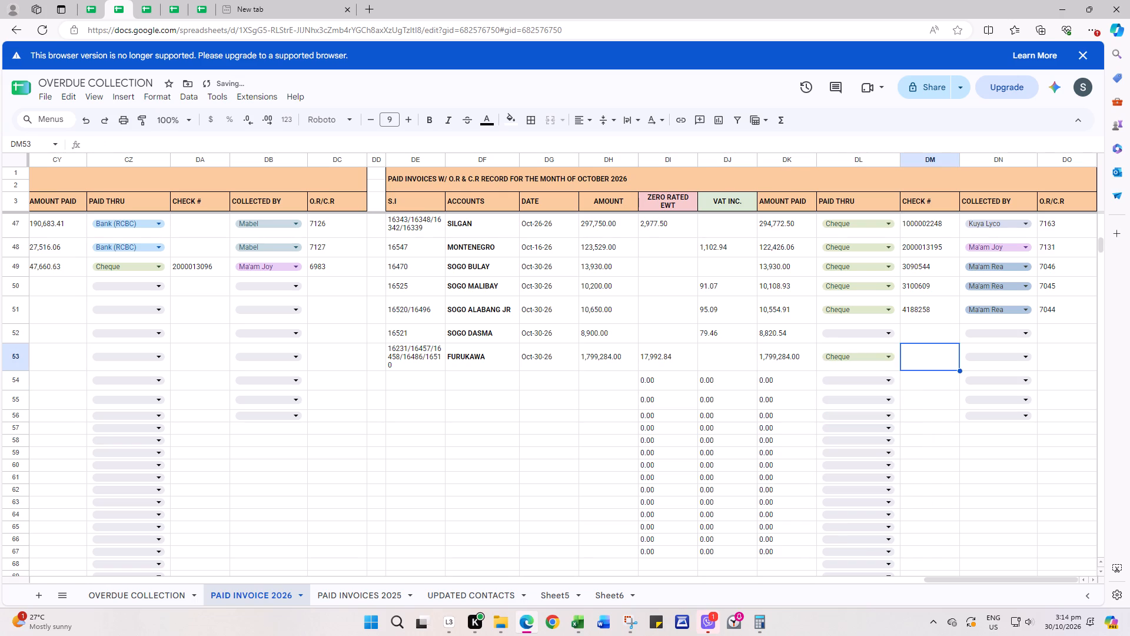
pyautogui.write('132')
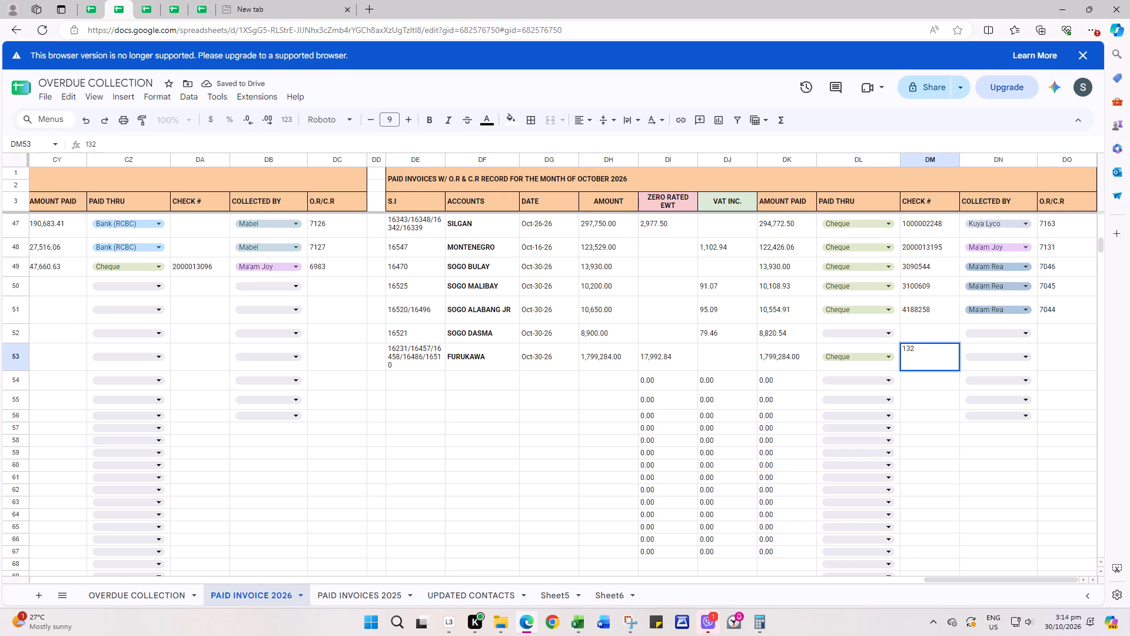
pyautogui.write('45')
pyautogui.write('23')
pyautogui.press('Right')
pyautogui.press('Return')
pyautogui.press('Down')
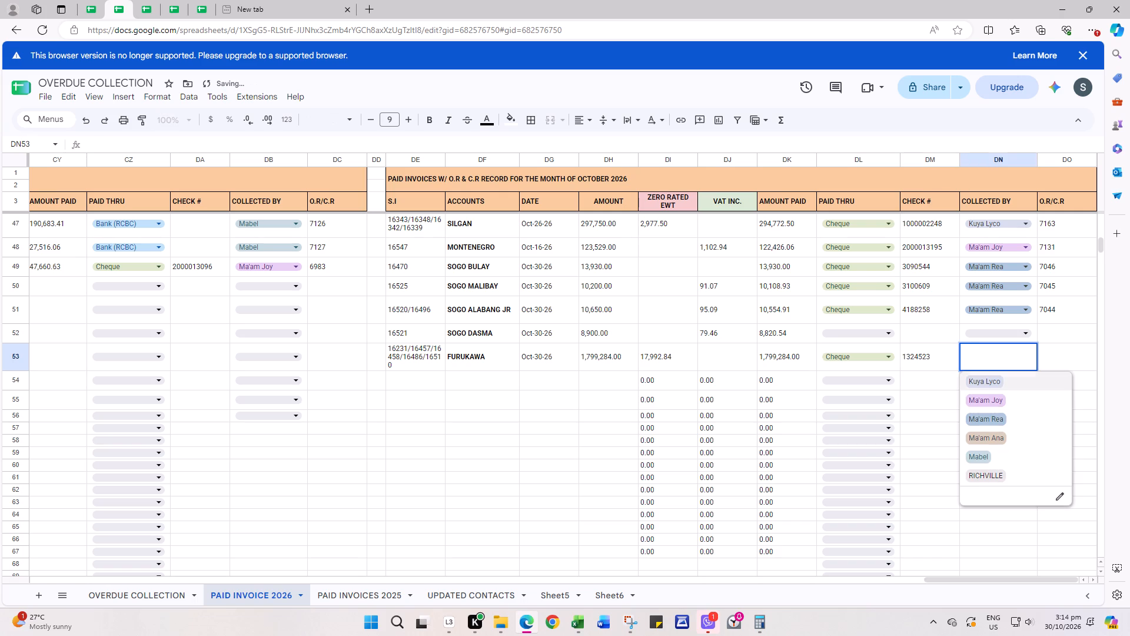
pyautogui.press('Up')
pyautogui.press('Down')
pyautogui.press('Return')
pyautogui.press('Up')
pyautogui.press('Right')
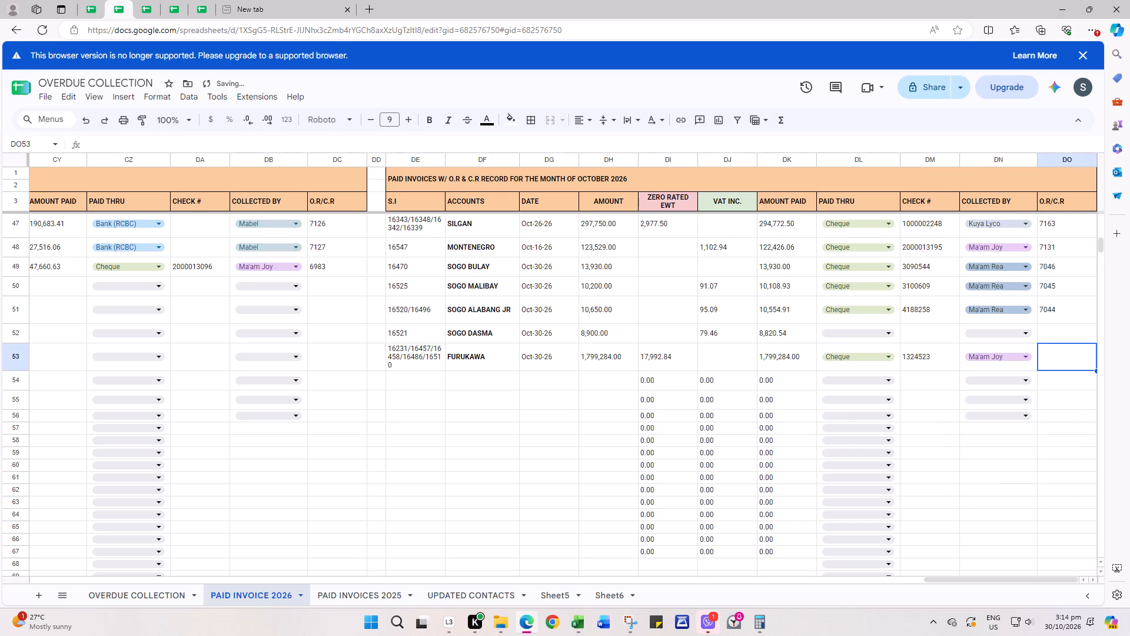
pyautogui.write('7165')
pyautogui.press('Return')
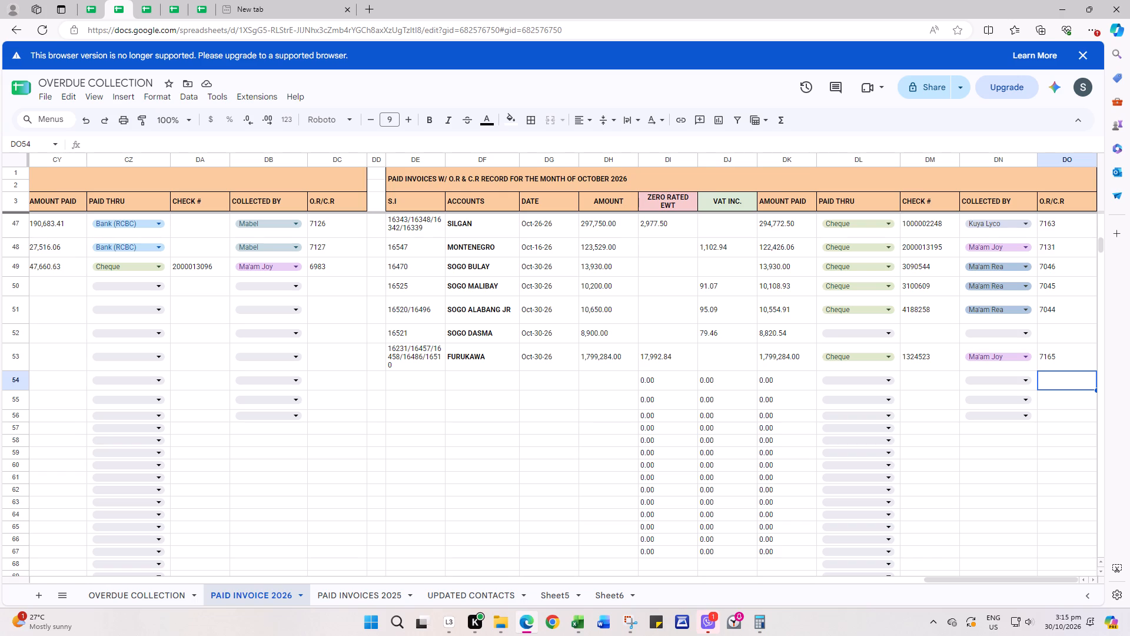
# Enter 16545/16524/16495 as the S.I numbers in row 54 of the October 2026 paid invoices record.
pyautogui.click(418, 388)
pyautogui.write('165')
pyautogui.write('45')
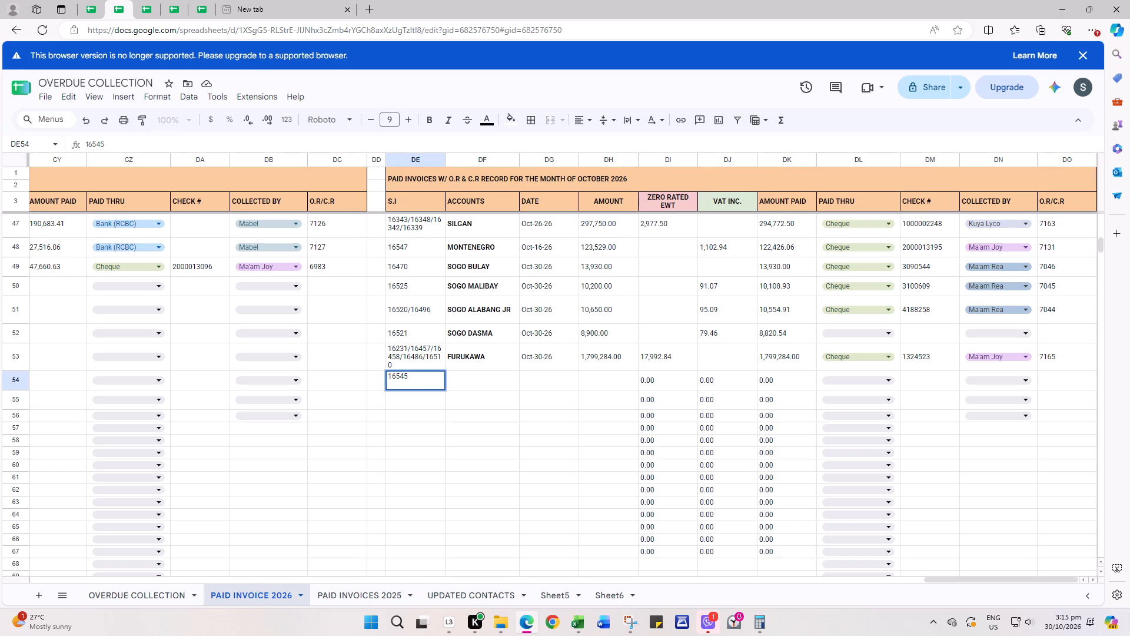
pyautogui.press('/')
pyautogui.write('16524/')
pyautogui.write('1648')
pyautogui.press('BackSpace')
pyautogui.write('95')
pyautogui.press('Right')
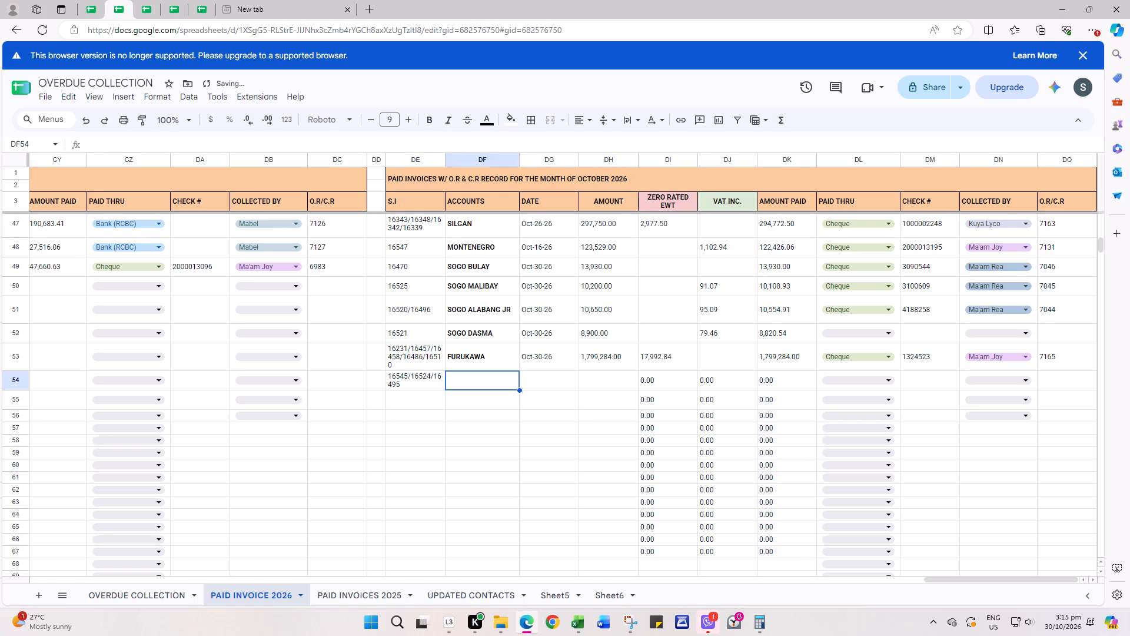
# Enter OSA in bold as the account for row 54.
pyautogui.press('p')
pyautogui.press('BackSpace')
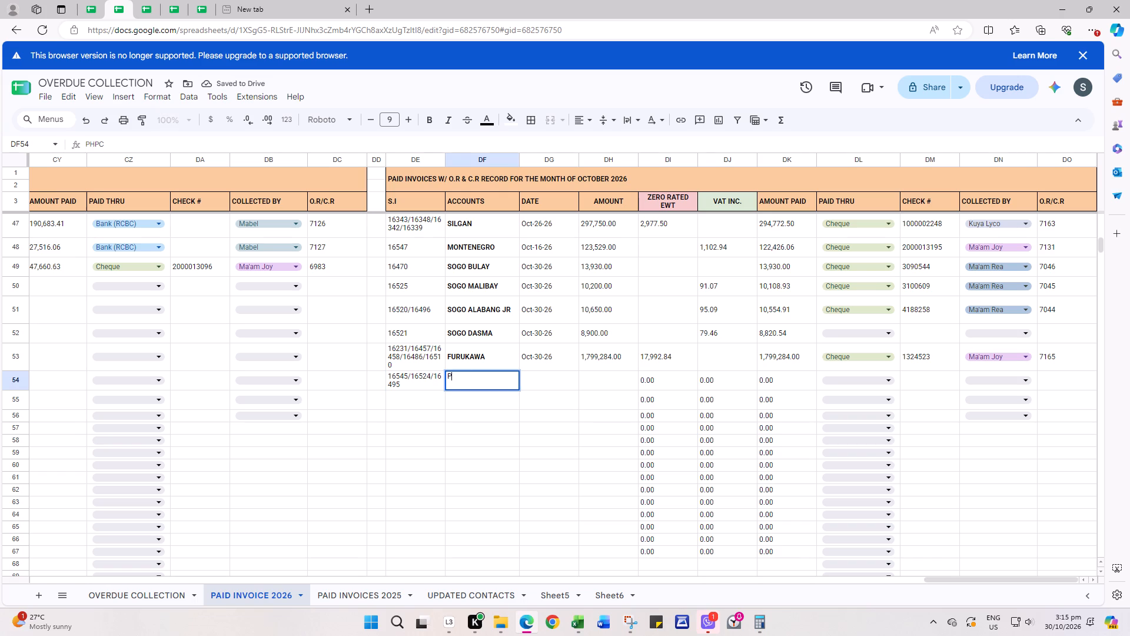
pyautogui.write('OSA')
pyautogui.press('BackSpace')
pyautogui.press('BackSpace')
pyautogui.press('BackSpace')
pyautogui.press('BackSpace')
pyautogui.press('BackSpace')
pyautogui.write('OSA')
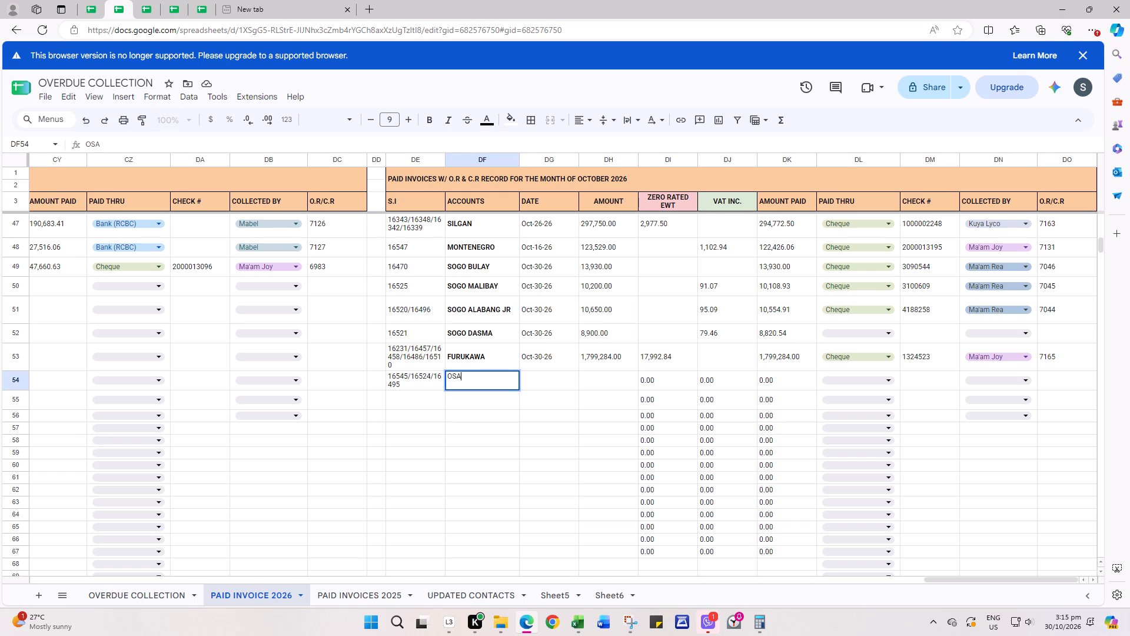
pyautogui.click(484, 430)
pyautogui.click(491, 380)
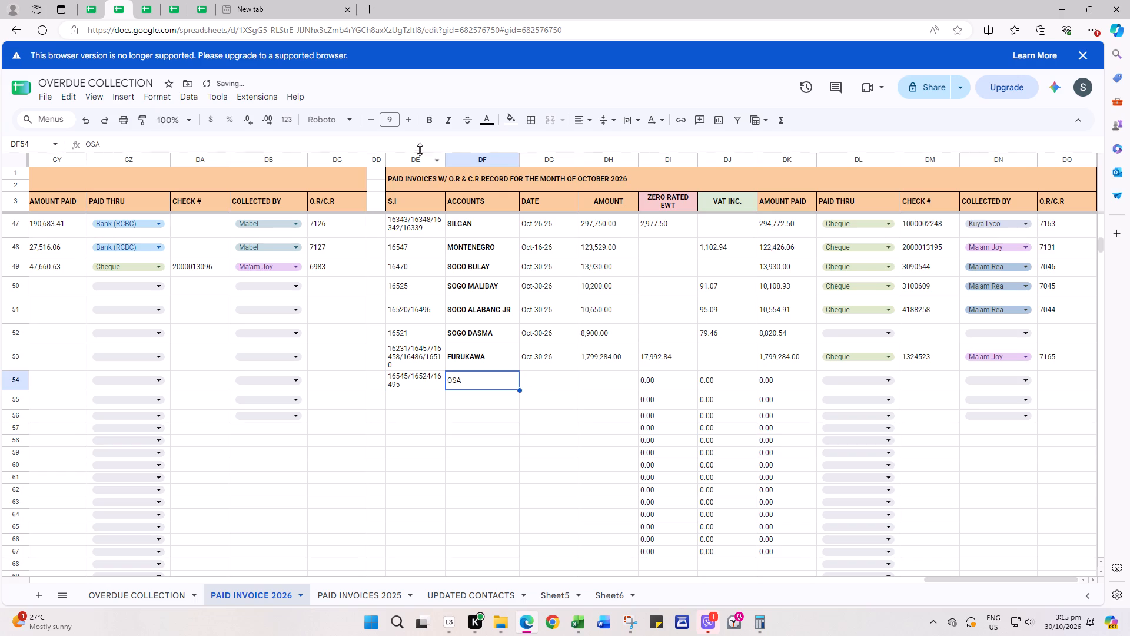
pyautogui.click(430, 124)
# Enter 10-30-26 as the date of the OSA payment in row 54.
pyautogui.click(560, 371)
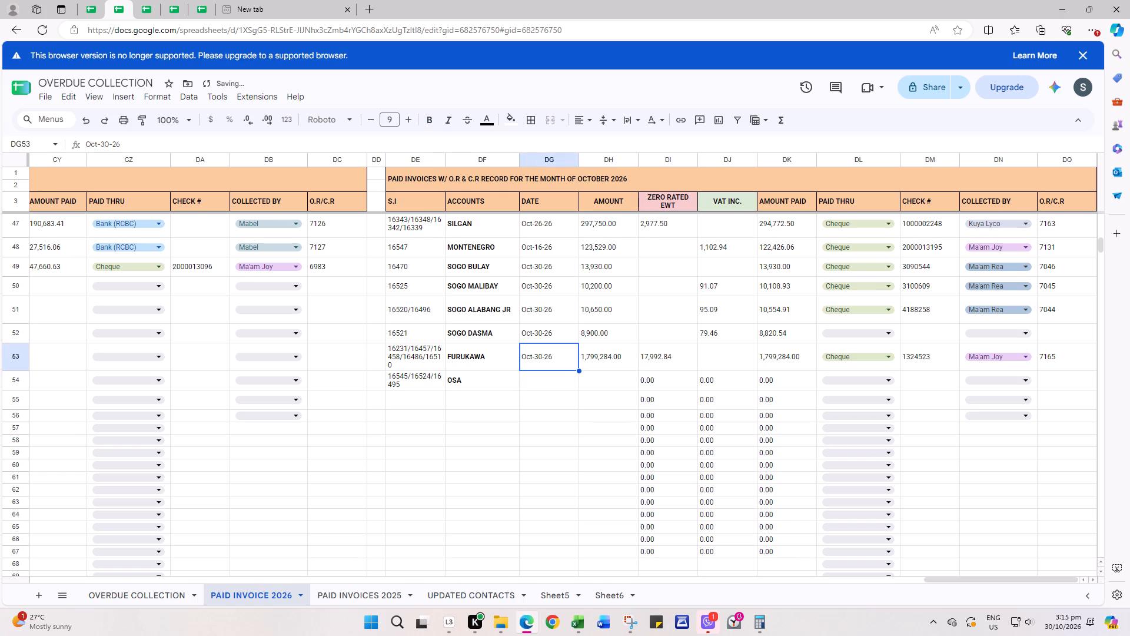
pyautogui.click(546, 383)
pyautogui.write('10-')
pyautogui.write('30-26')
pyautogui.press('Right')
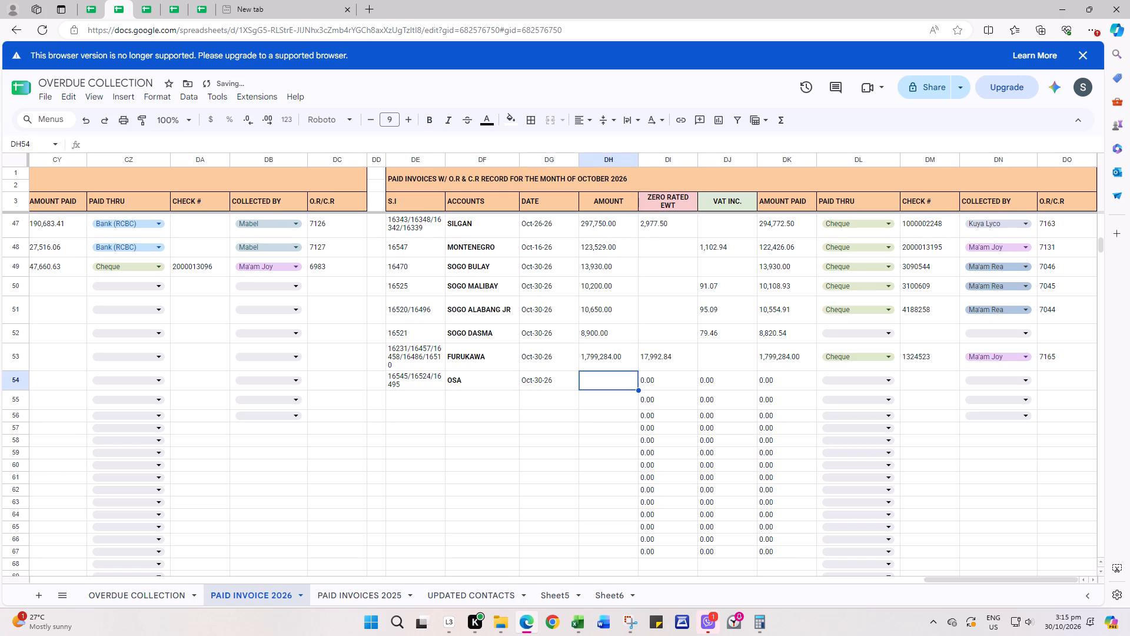
# Enter 132151.45 as the OSA amount in row 54.
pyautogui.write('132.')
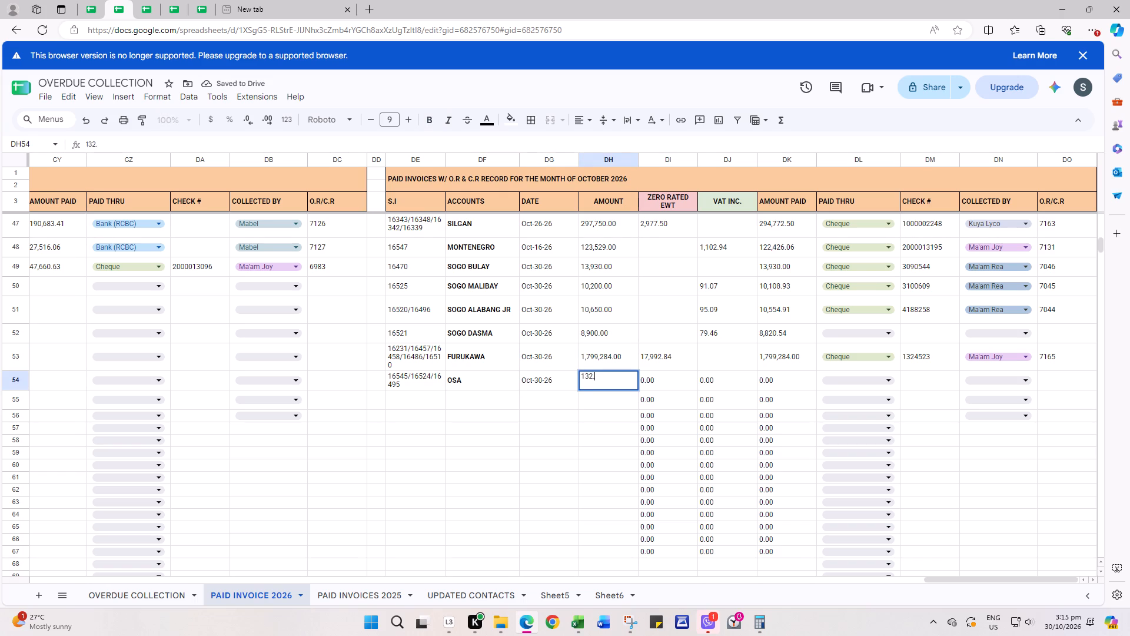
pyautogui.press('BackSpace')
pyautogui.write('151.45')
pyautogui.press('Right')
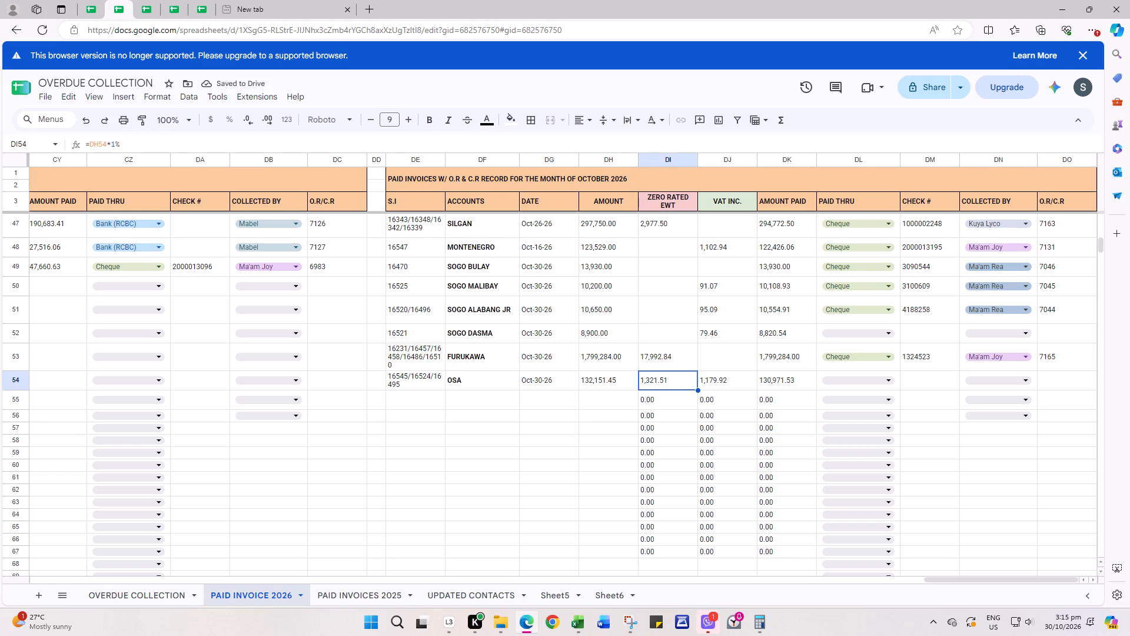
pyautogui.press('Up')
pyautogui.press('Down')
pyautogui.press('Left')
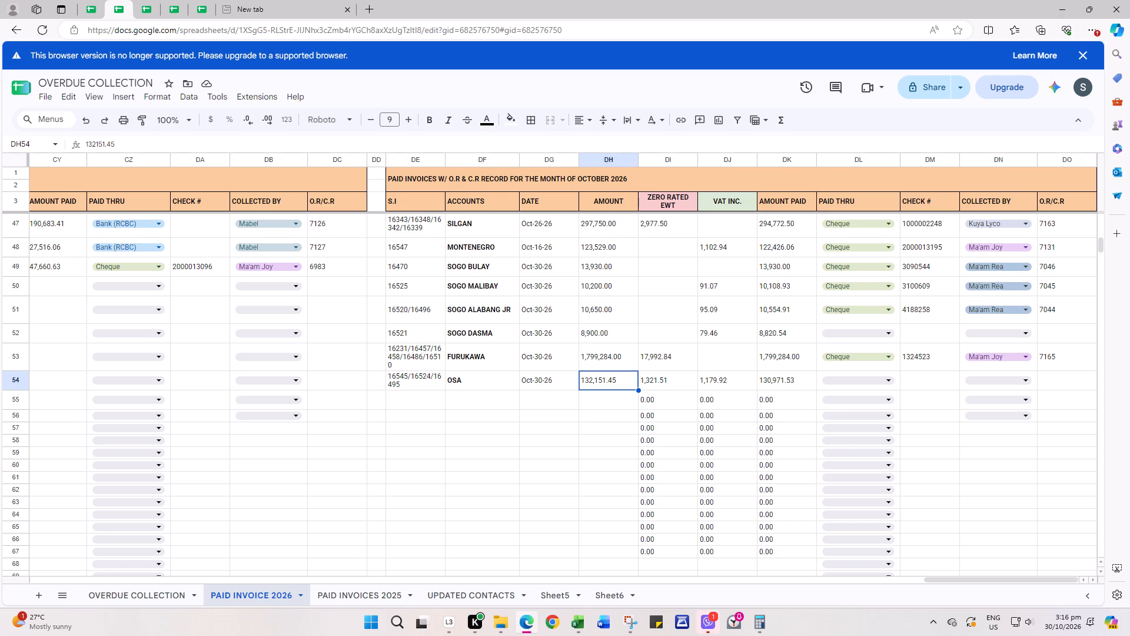
# Switch to Calculator, add 27742, 60600 and 45000 to the running total, and return to the spreadsheet.
pyautogui.click(763, 618)
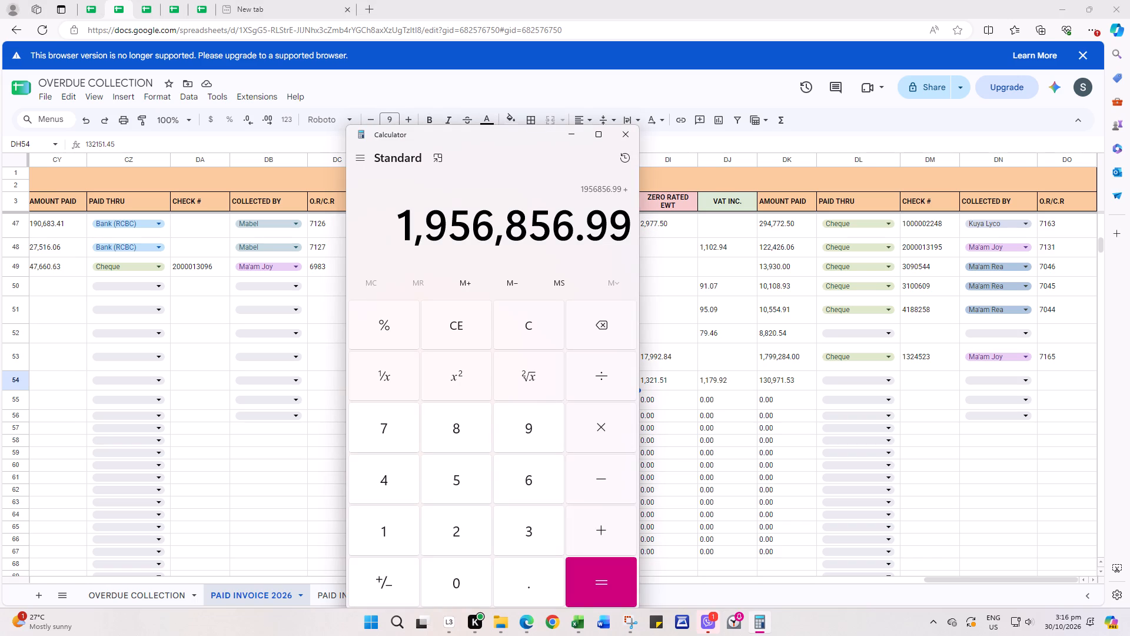
pyautogui.tripleClick(619, 327)
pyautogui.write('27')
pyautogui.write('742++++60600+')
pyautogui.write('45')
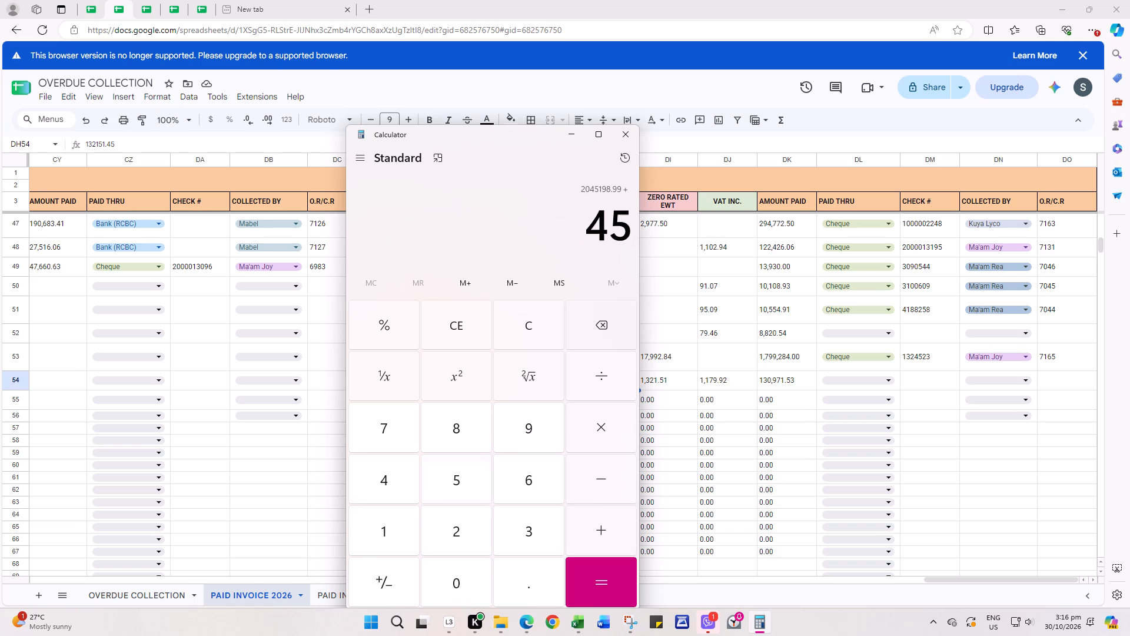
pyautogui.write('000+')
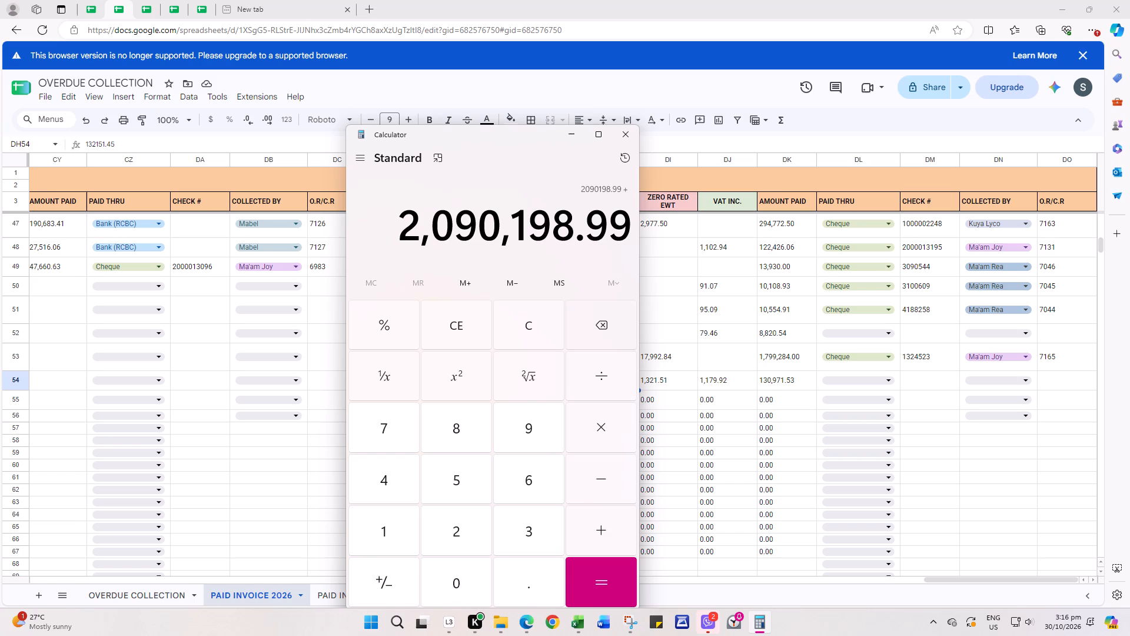
pyautogui.click(571, 132)
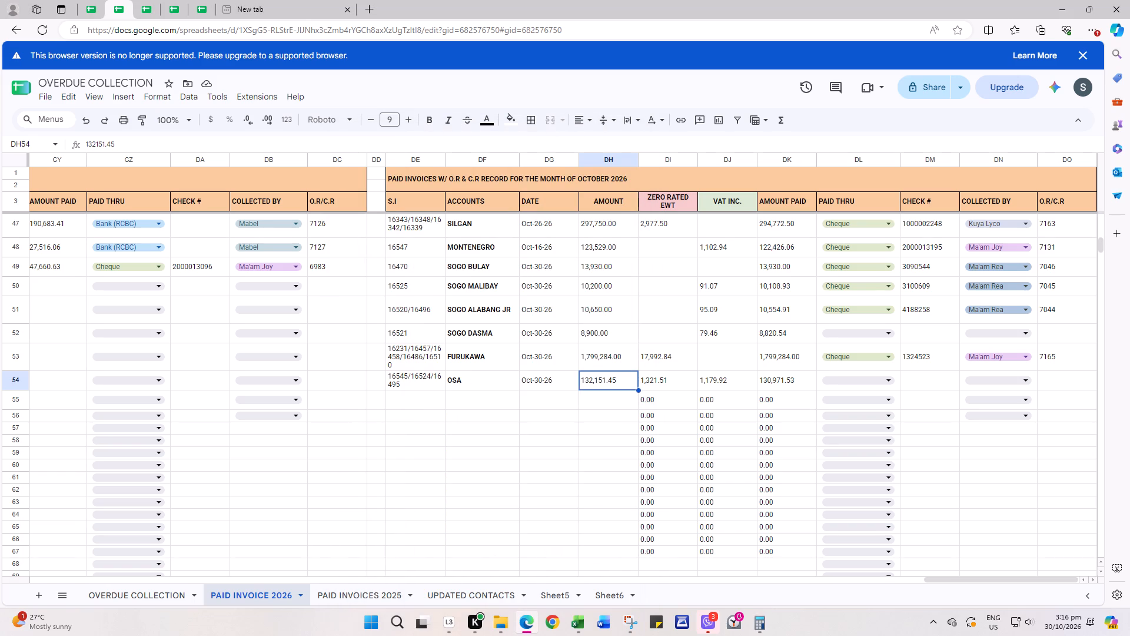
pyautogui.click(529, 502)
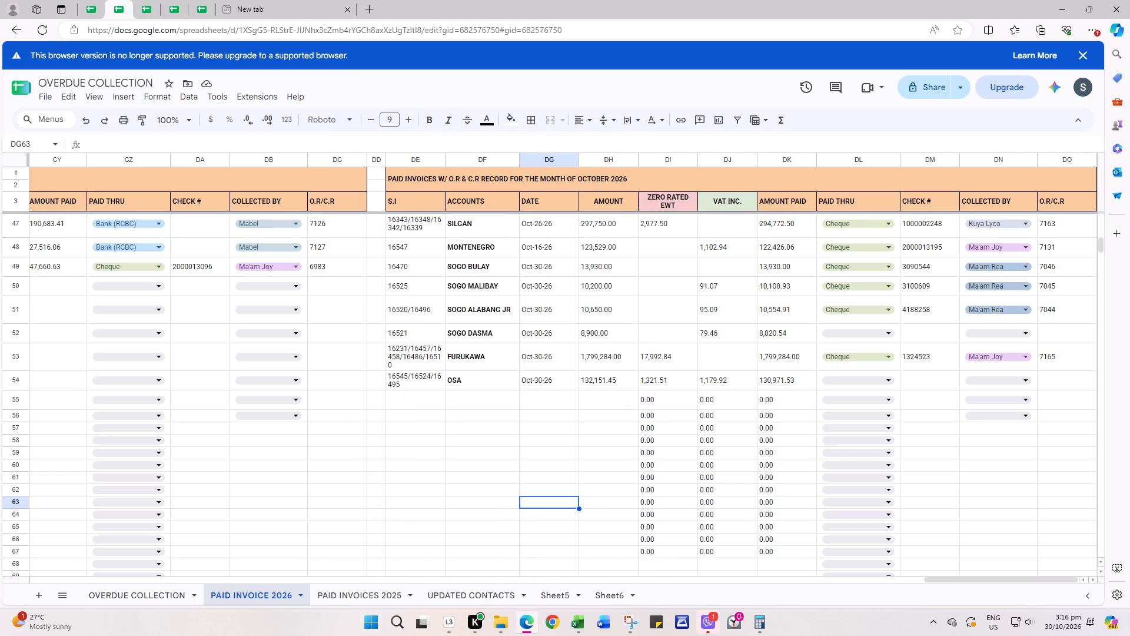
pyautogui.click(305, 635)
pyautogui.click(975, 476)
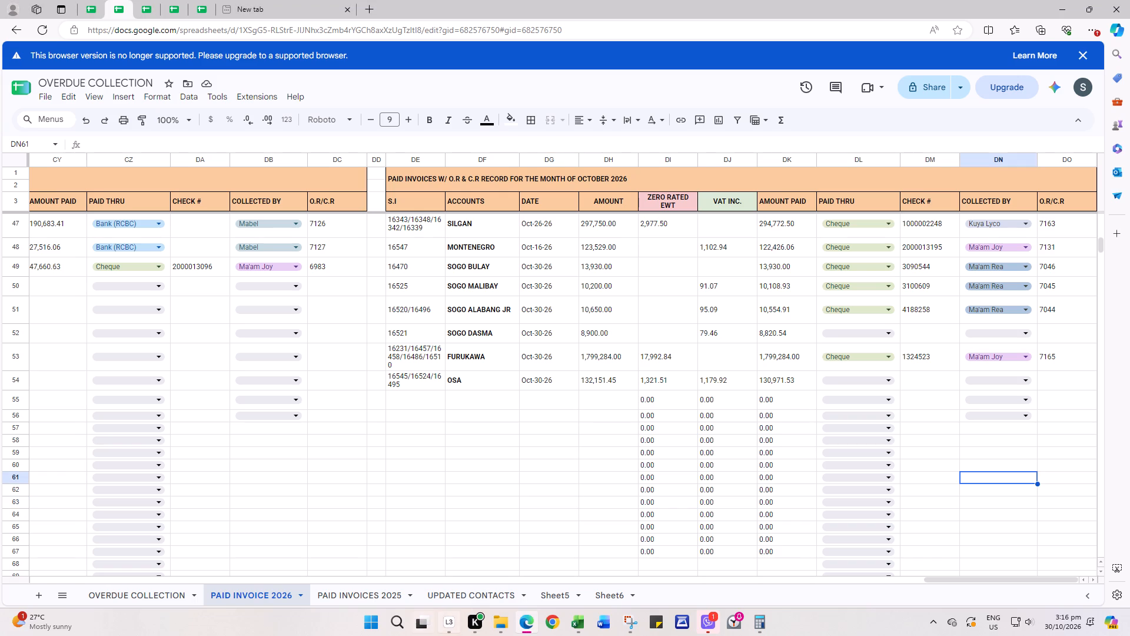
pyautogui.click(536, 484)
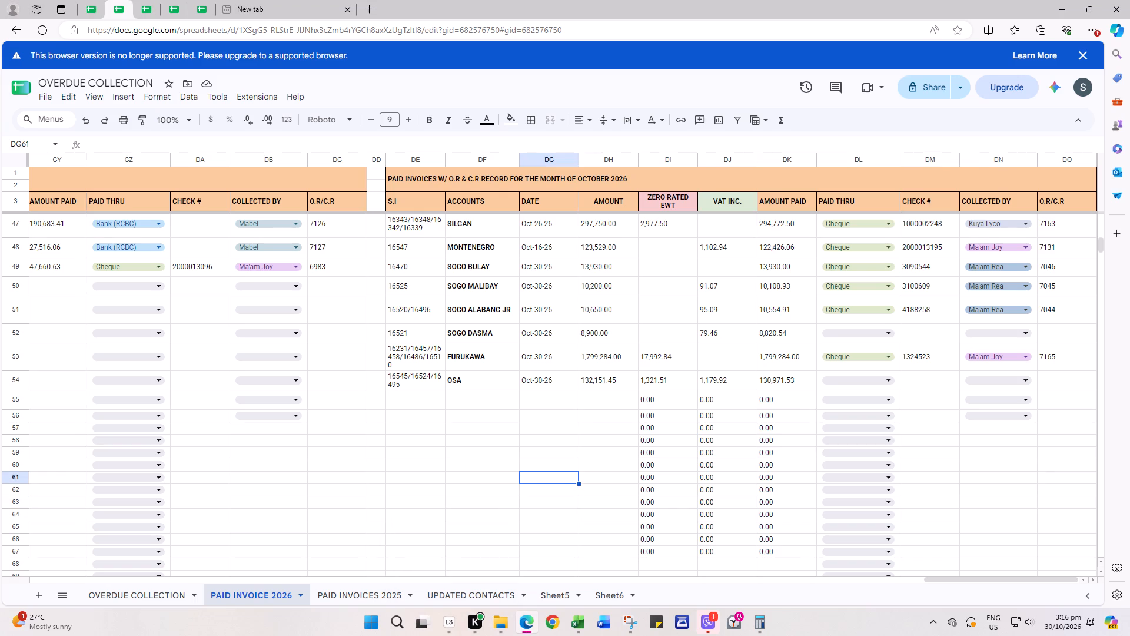
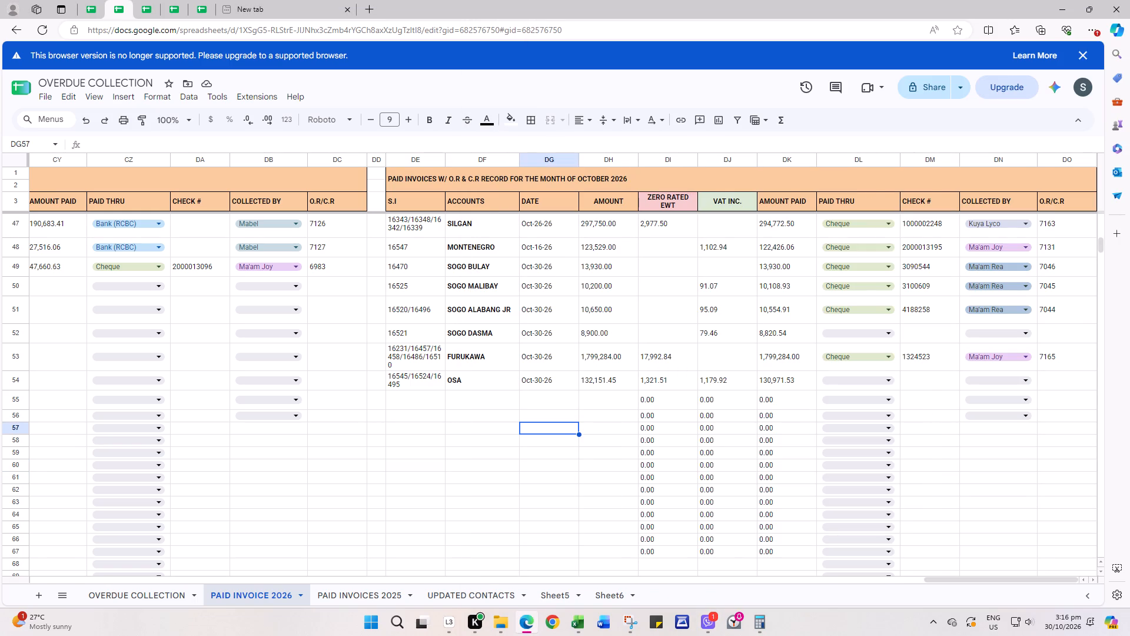
# Check the sum of the three OSA invoice amounts in the OVERDUE COLLECTION sheet.
pyautogui.click(180, 599)
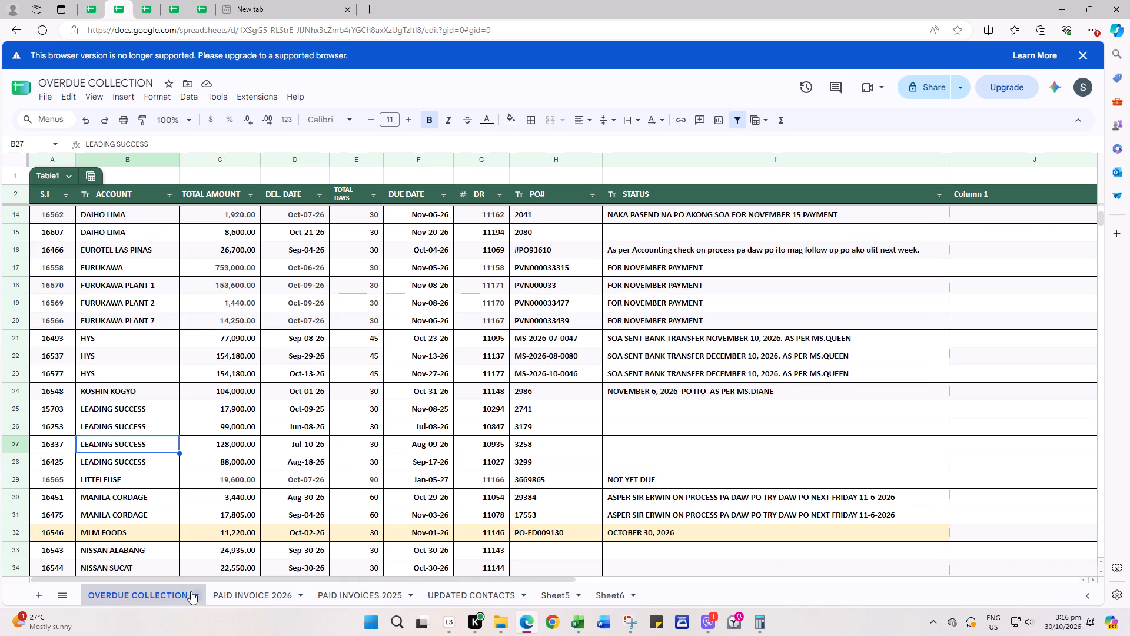
pyautogui.scroll(-4, 161, 517)
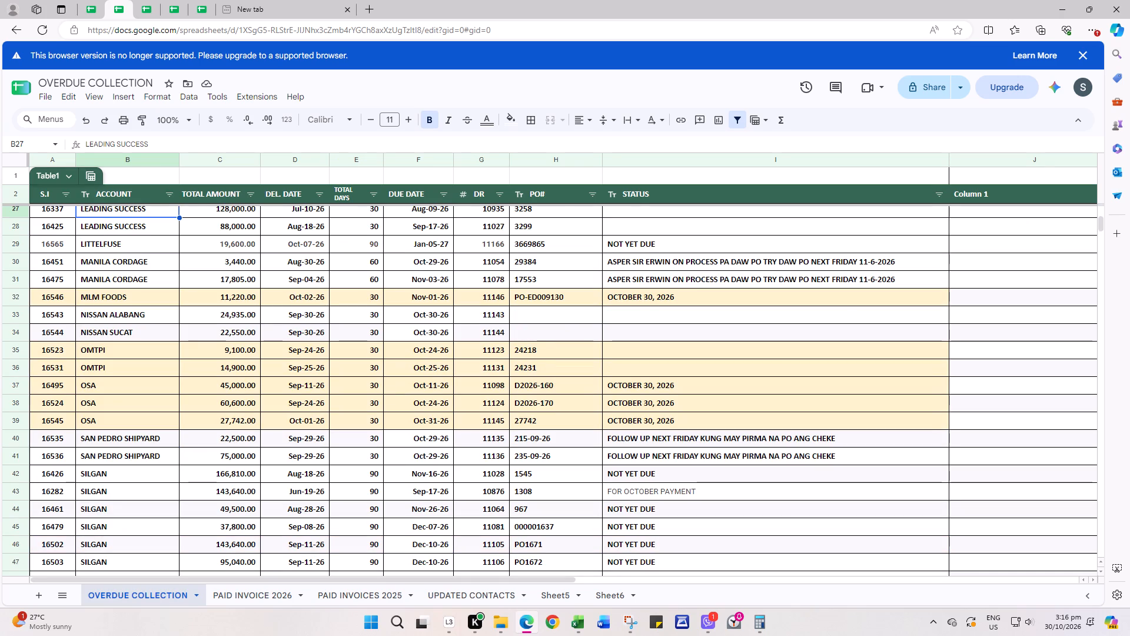
pyautogui.moveTo(200, 383); pyautogui.dragTo(200, 424)
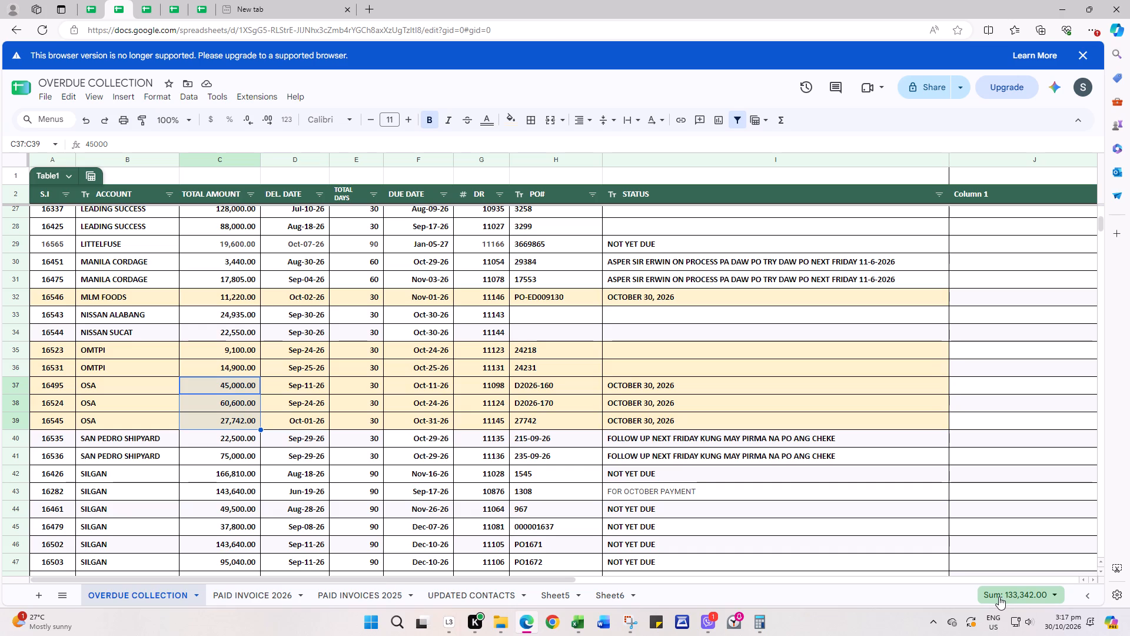
# Delete the three OSA rows, invoices 16495, 16524 and 16545, from the OVERDUE COLLECTION sheet.
pyautogui.moveTo(9, 387); pyautogui.dragTo(6, 419)
pyautogui.rightClick(12, 403)
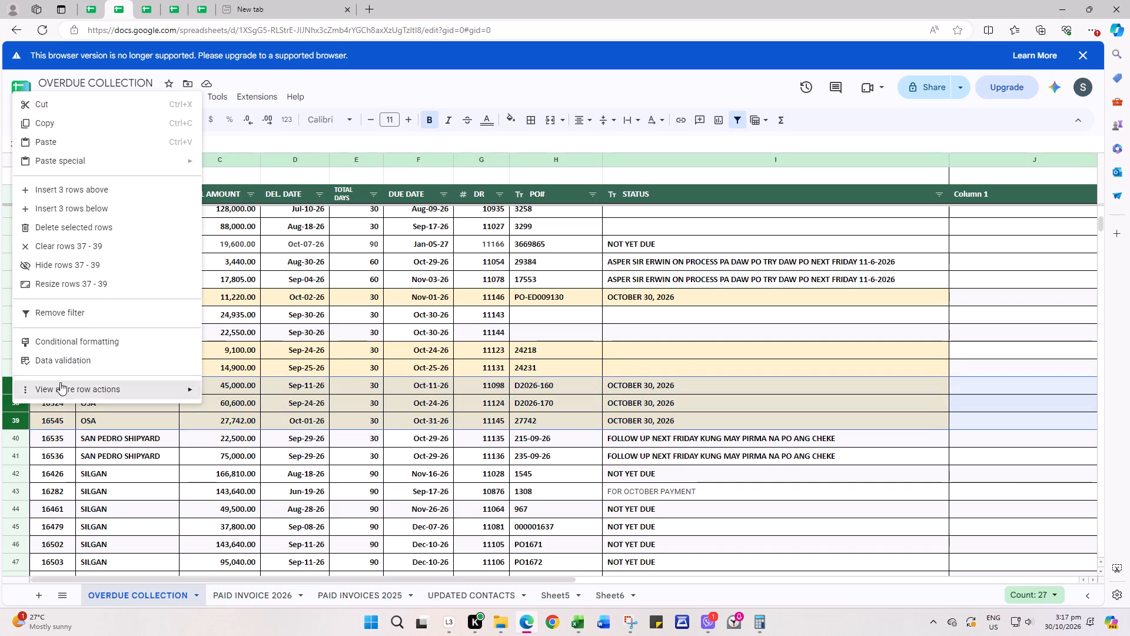
pyautogui.click(104, 229)
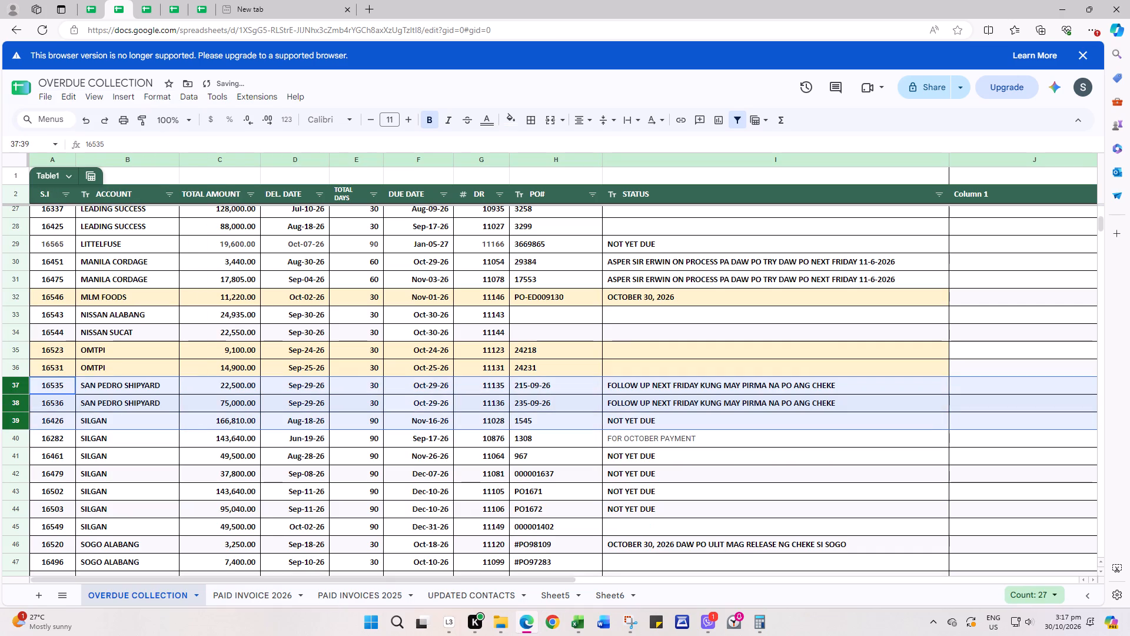
pyautogui.click(271, 512)
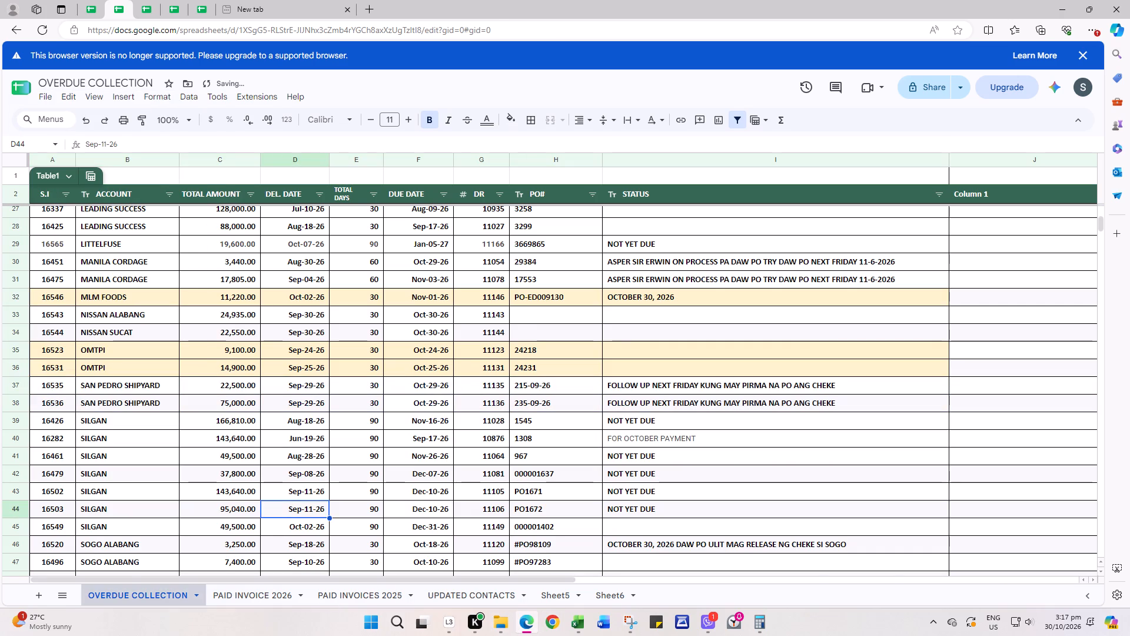
# Return to the PAID INVOICE 2026 sheet and select the OSA amount in row 54.
pyautogui.click(244, 595)
pyautogui.click(416, 405)
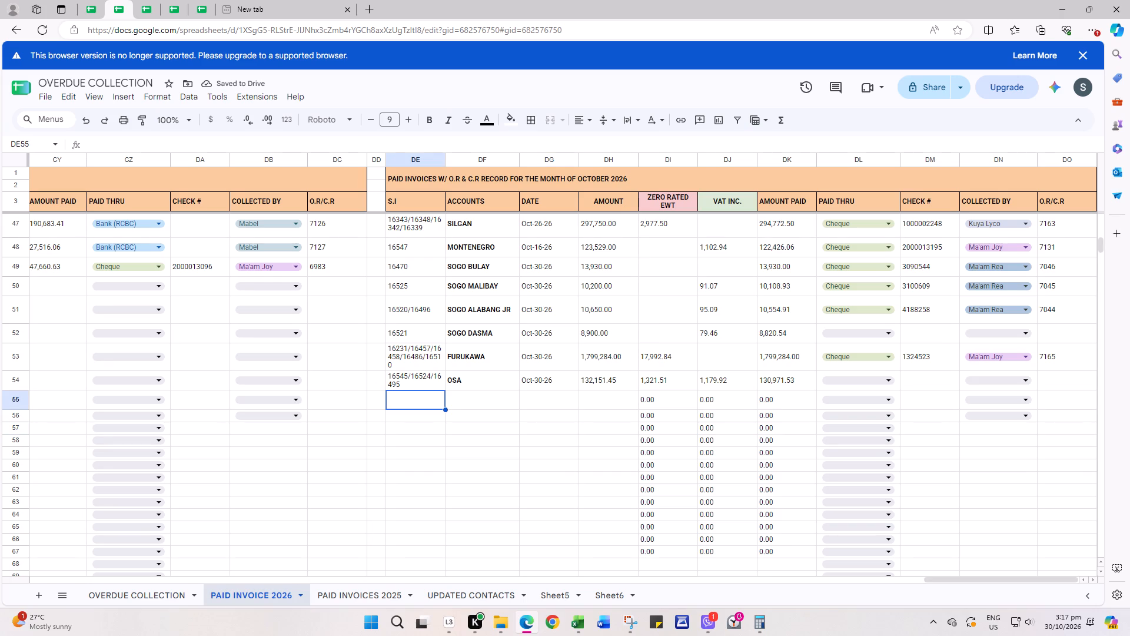
pyautogui.click(599, 381)
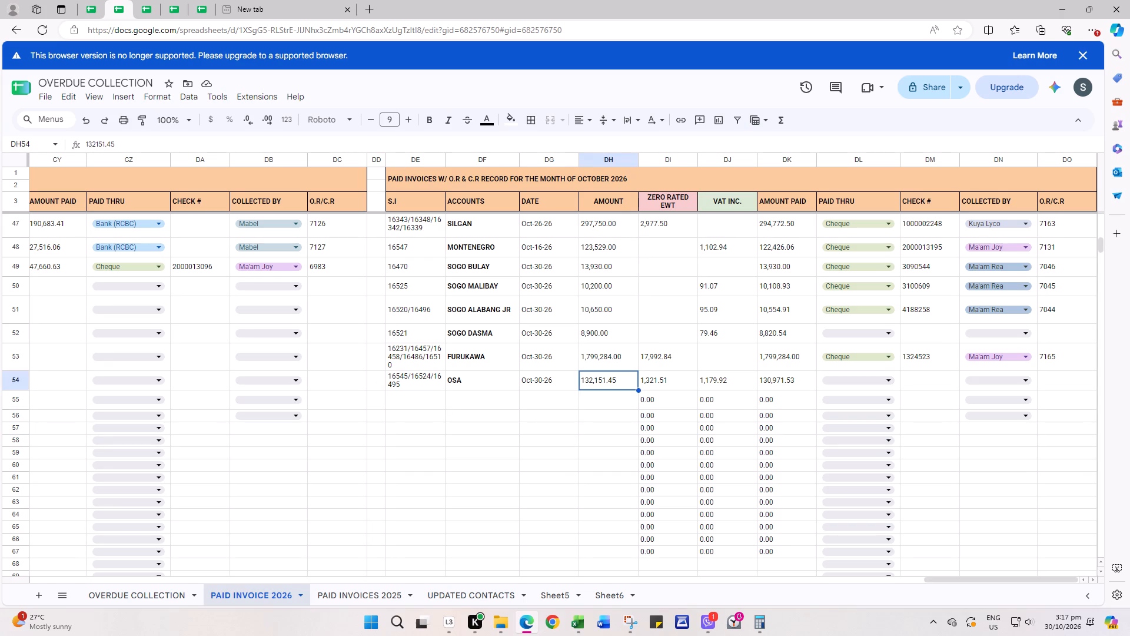
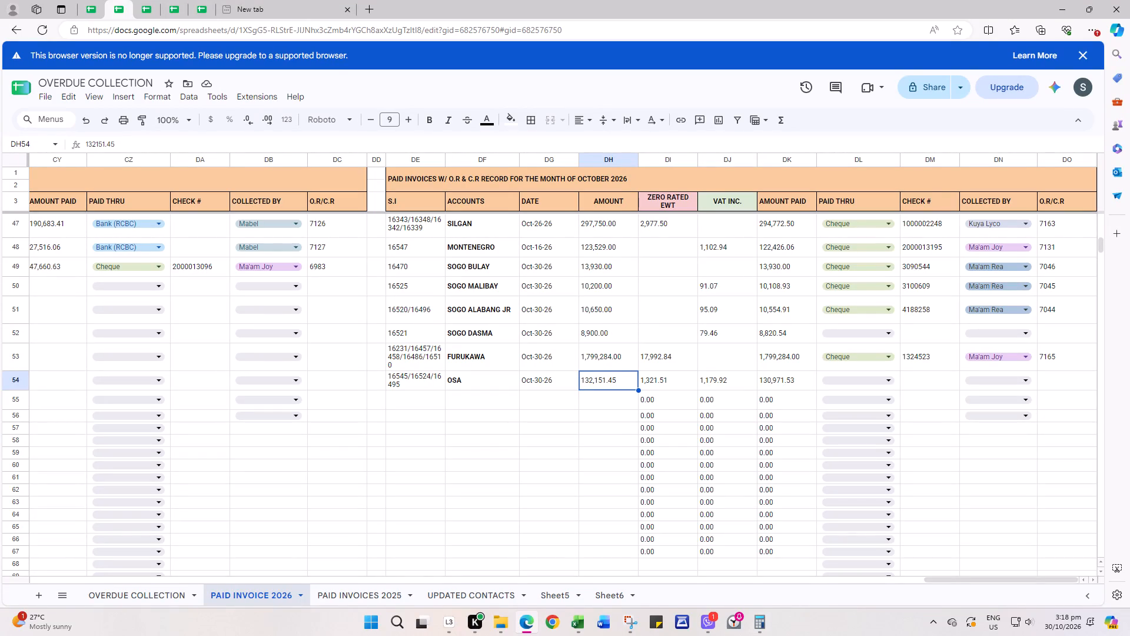
# Change the OSA invoice amount in row 54 of the October 2026 record to 133342.
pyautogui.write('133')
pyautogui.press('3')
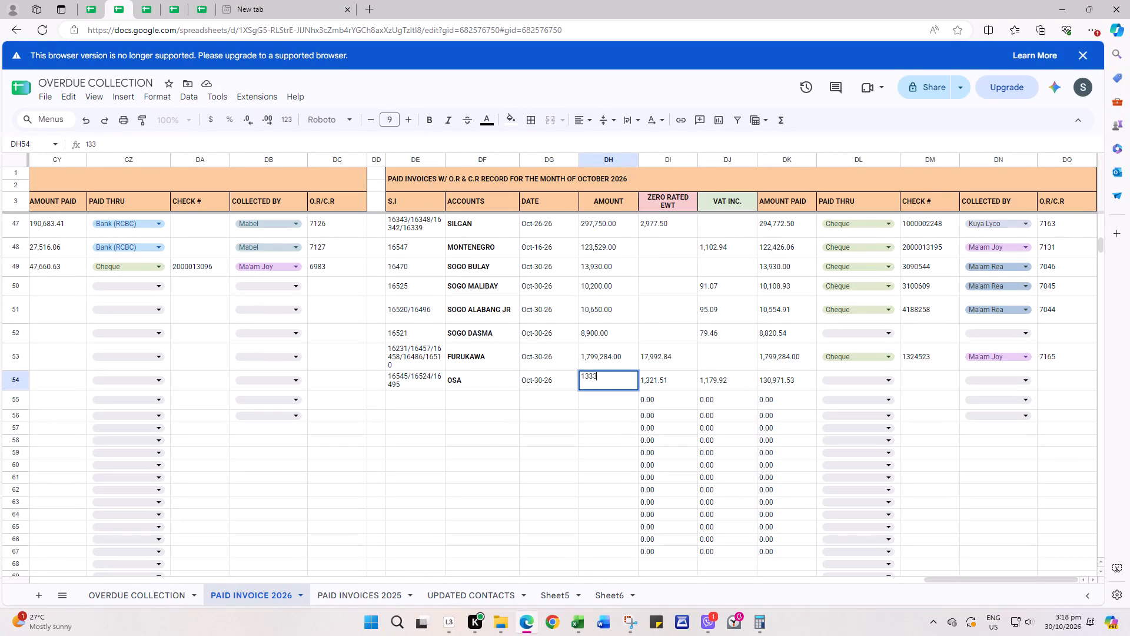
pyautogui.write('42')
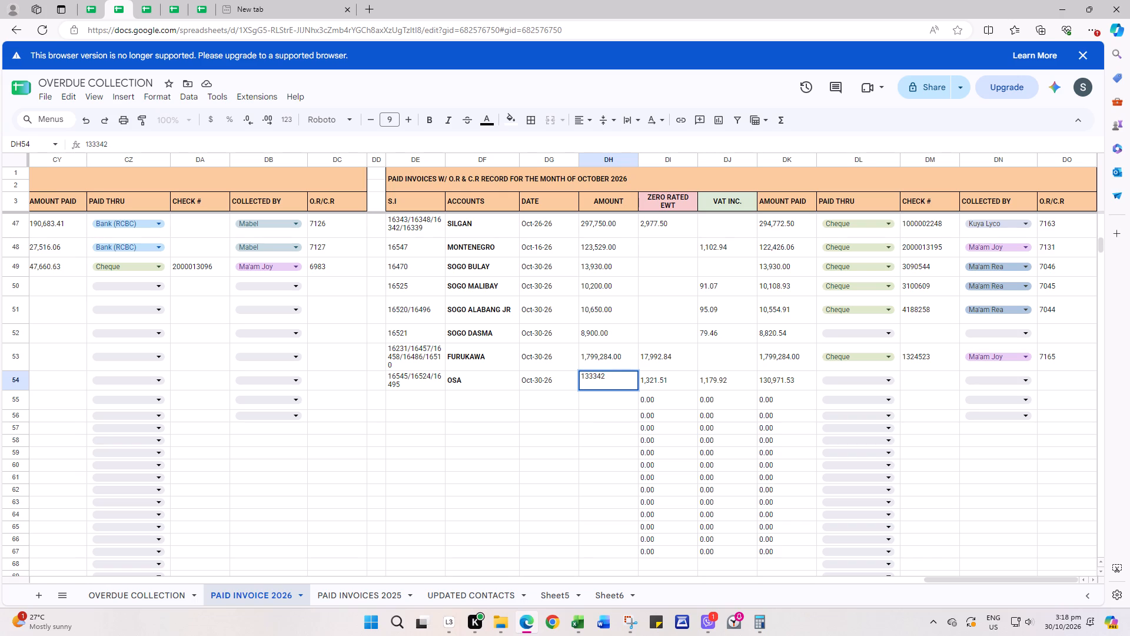
pyautogui.click(697, 386)
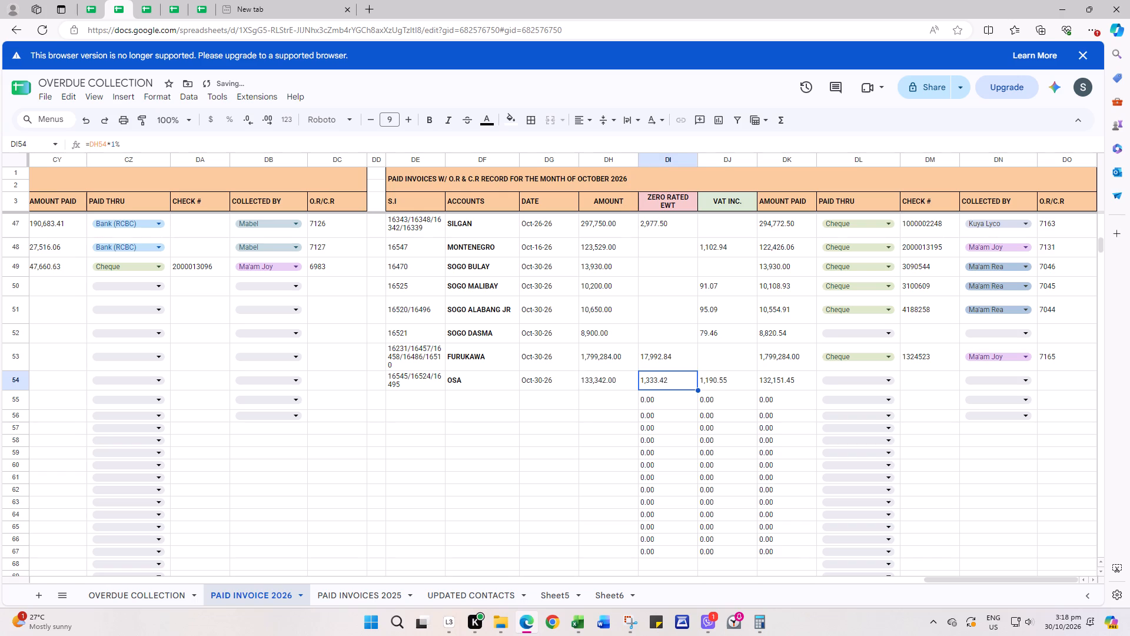
# Clear the zero rated EWT value in the OSA row, keeping the VAT inc. deduction.
pyautogui.click(734, 384)
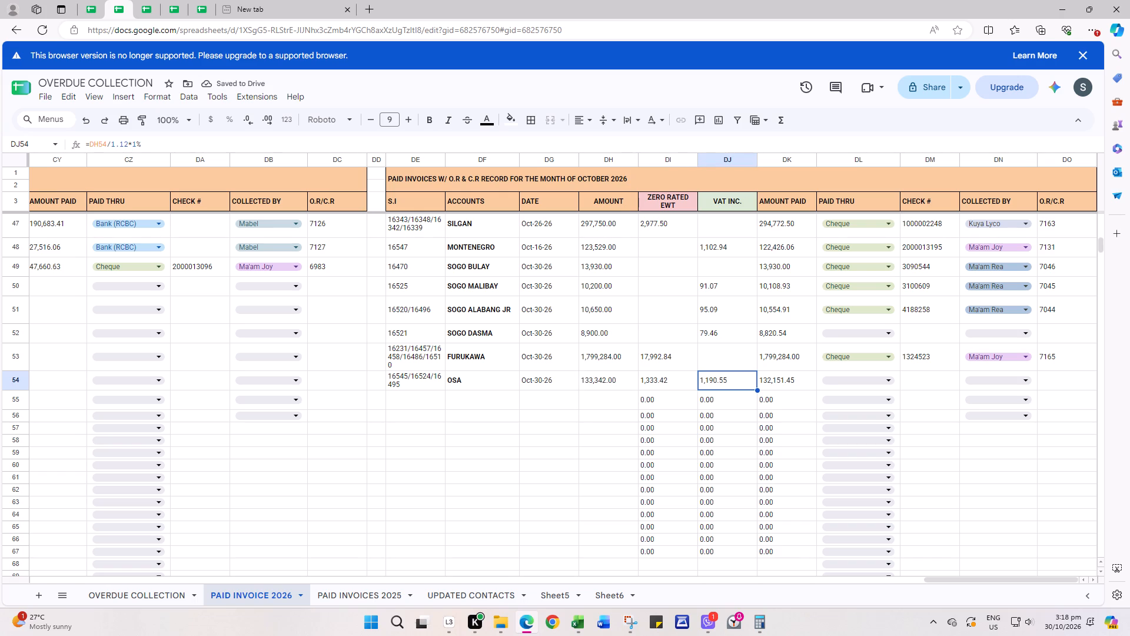
pyautogui.click(673, 380)
pyautogui.press('BackSpace')
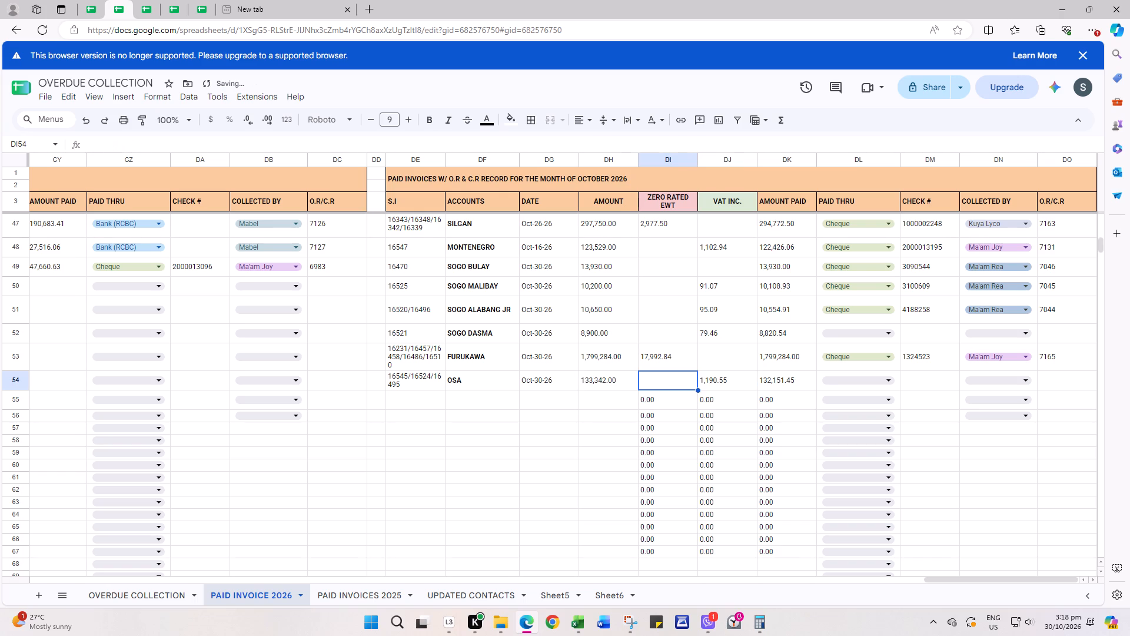
# Set the payment method of the SOGO DASMA row, invoice 16521, to Cheque.
pyautogui.click(849, 384)
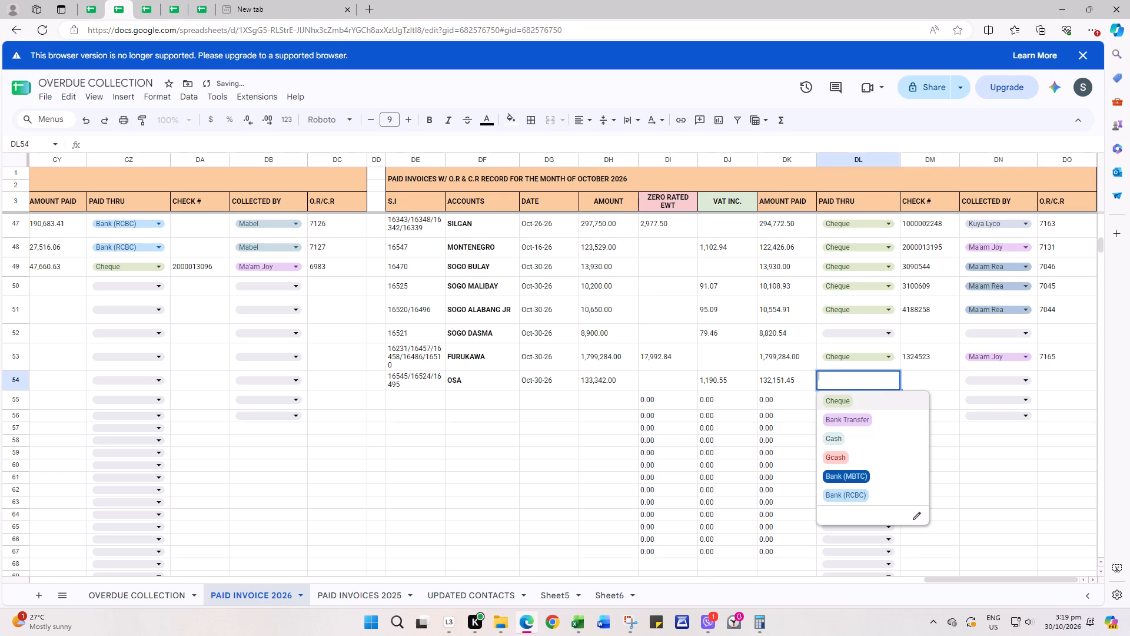
pyautogui.click(867, 328)
pyautogui.click(861, 339)
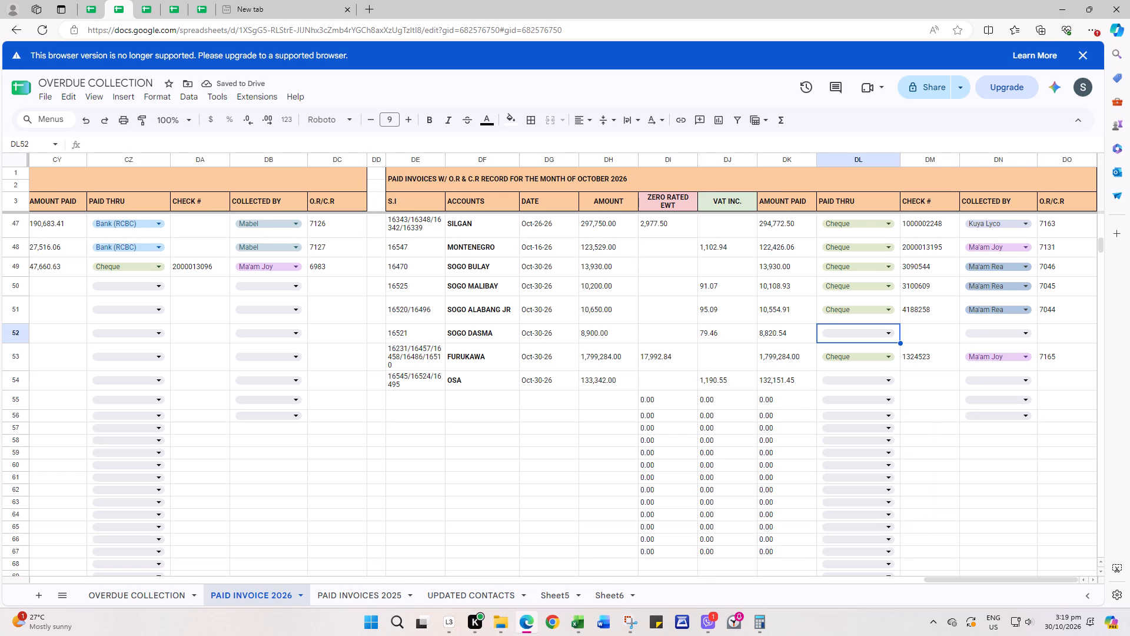
pyautogui.click(872, 333)
pyautogui.click(871, 357)
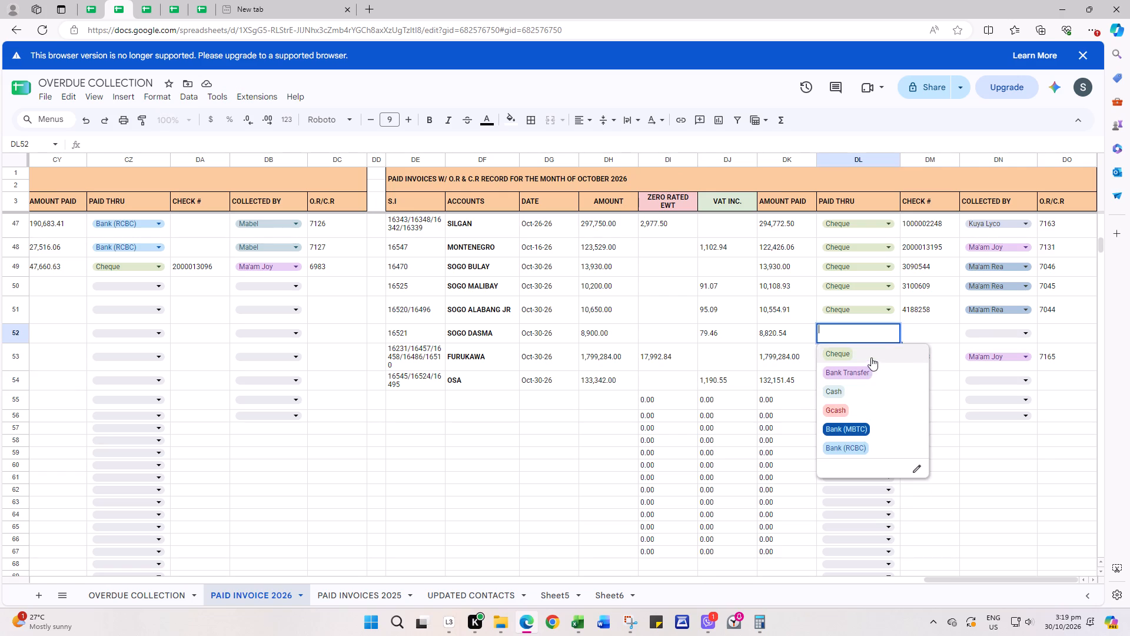
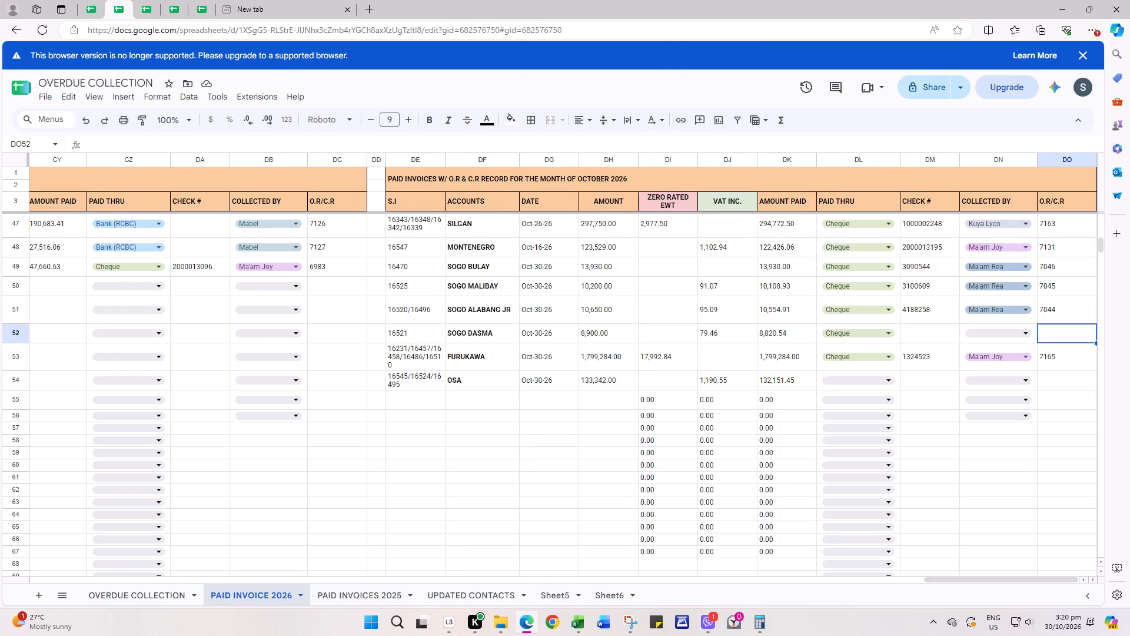
# Enter O.R/C.R number 7043 for the SOGO DASMA row and set its collector to Ma'am Rea.
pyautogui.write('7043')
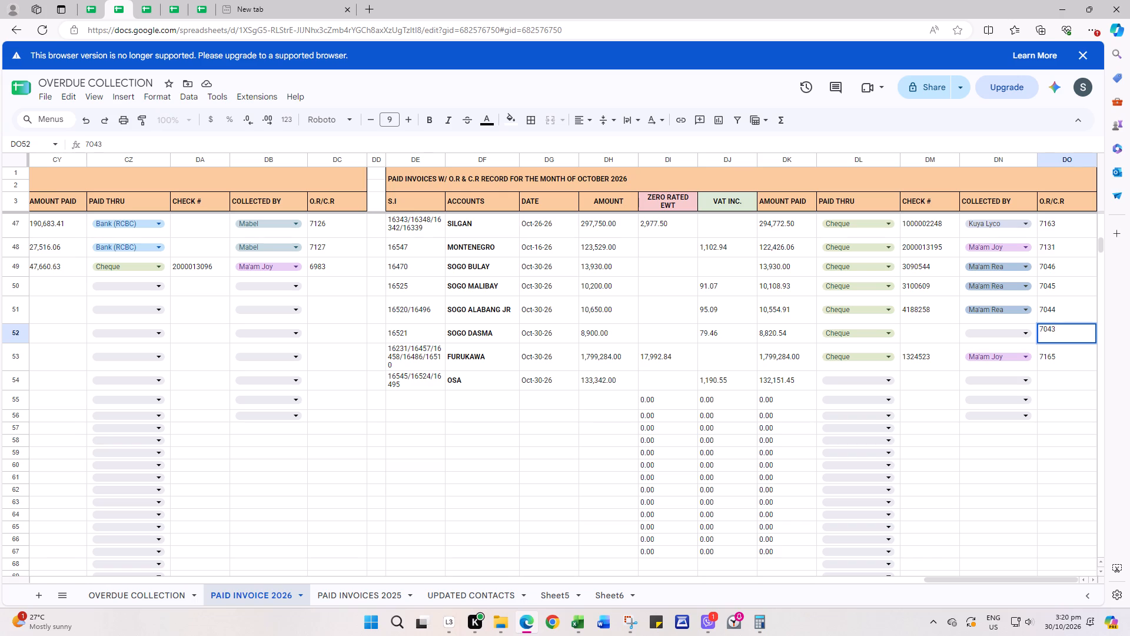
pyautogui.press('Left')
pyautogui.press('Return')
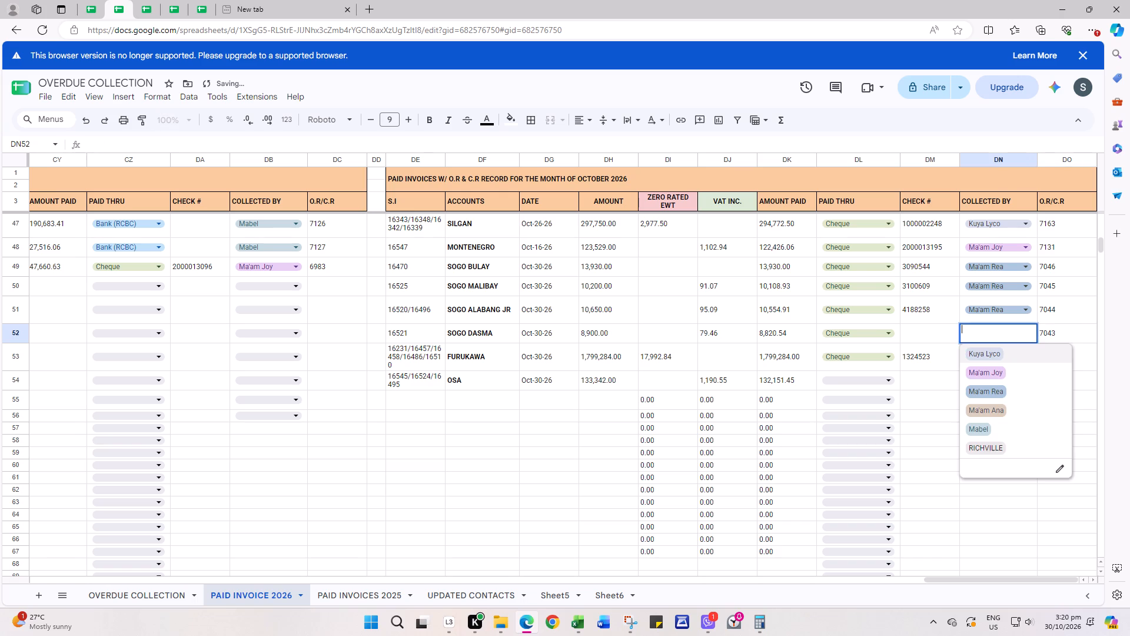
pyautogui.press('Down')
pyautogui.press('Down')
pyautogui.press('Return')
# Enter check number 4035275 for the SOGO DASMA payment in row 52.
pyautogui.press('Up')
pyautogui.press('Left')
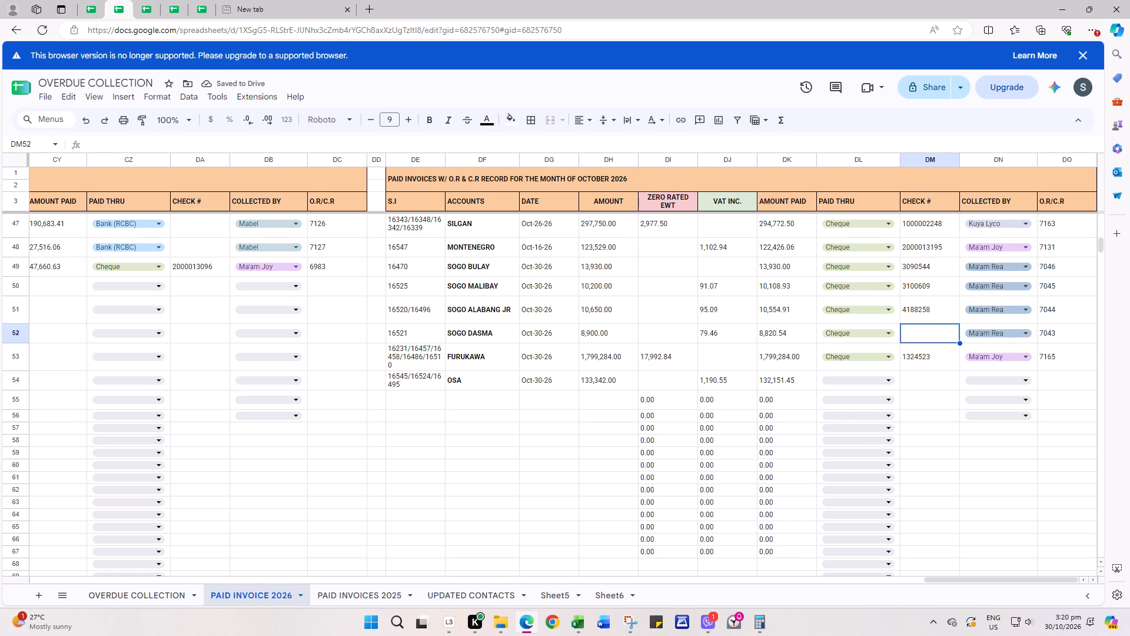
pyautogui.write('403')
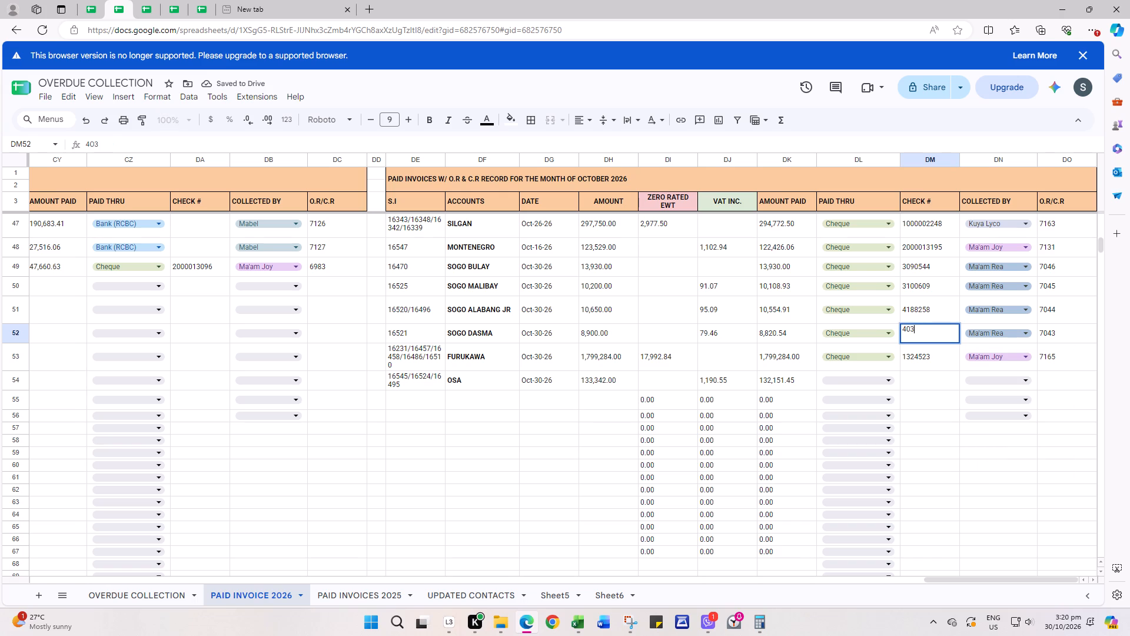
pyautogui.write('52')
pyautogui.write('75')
# Set the payment method of the OSA row, row 54 of the October 2026 record, to Cheque.
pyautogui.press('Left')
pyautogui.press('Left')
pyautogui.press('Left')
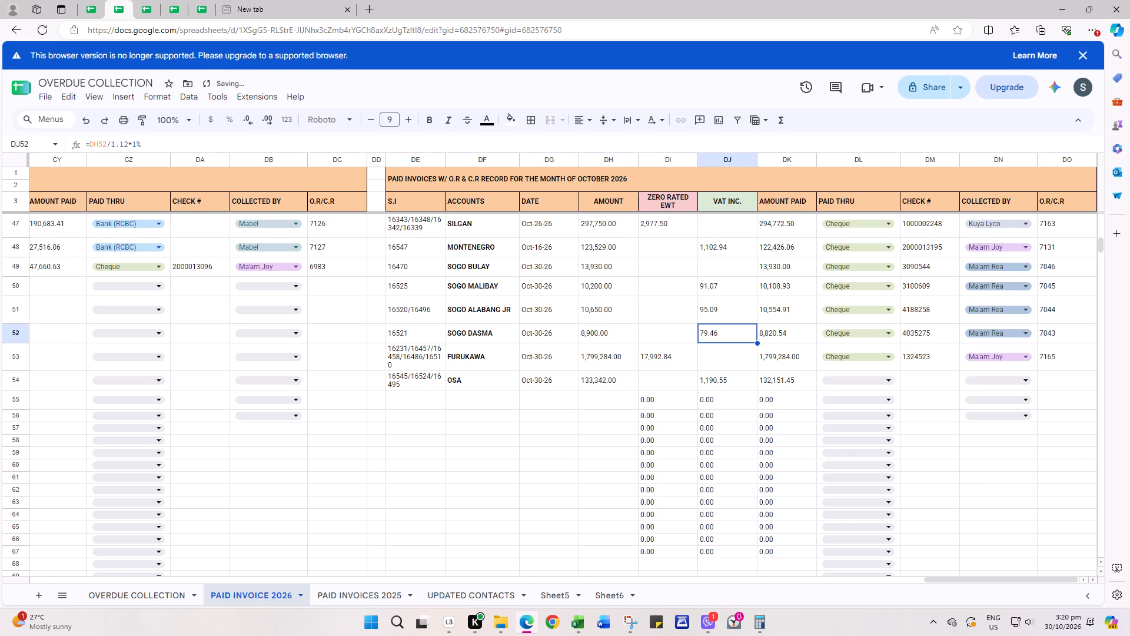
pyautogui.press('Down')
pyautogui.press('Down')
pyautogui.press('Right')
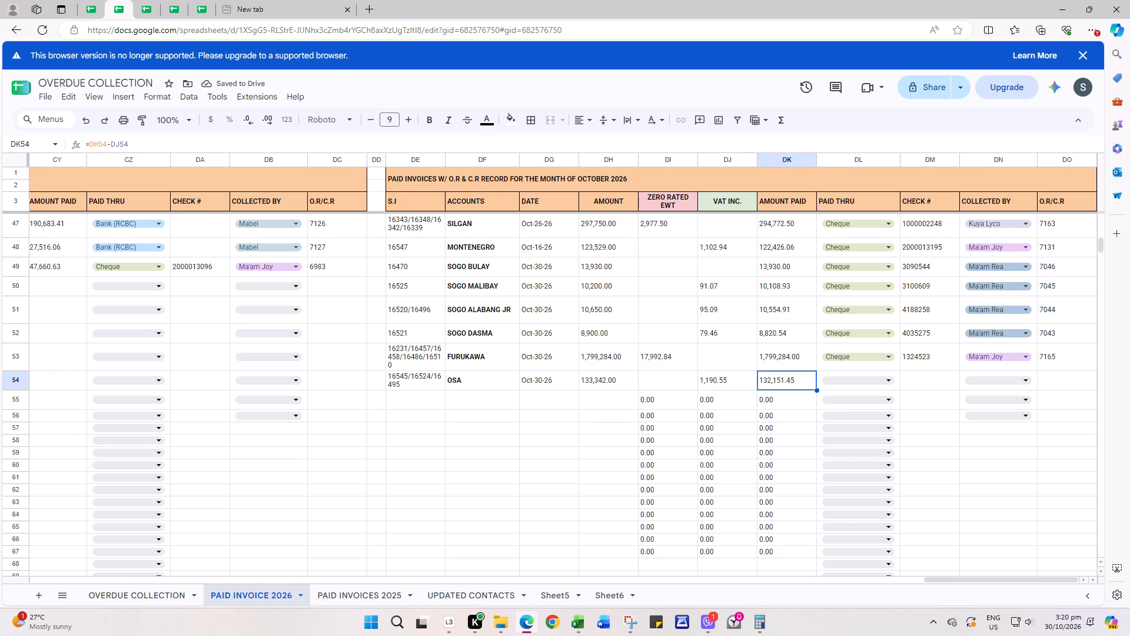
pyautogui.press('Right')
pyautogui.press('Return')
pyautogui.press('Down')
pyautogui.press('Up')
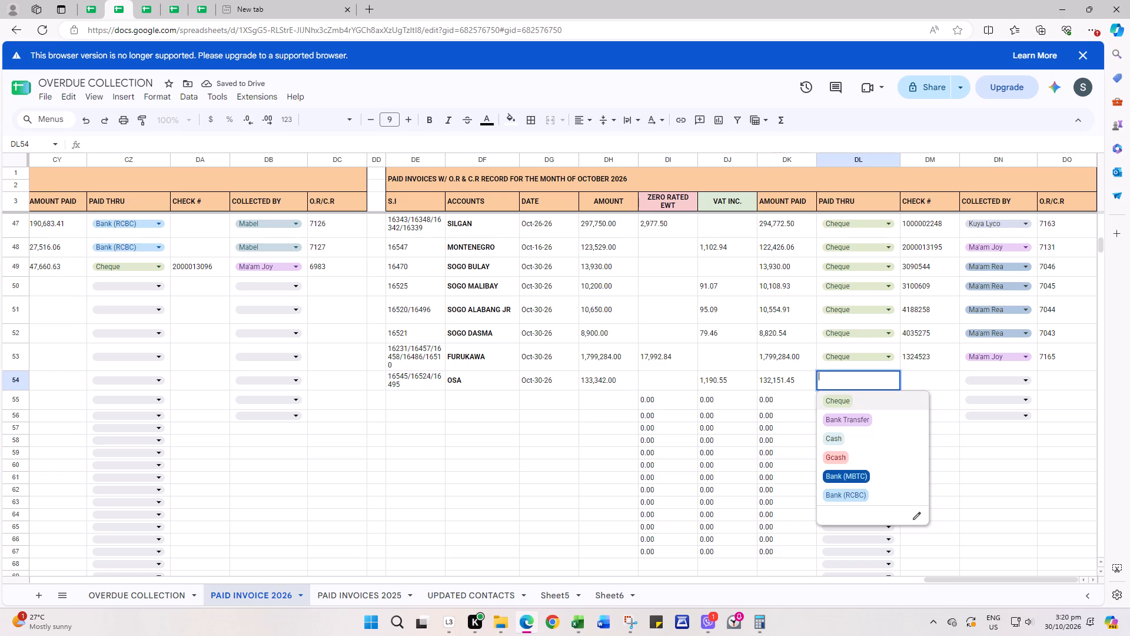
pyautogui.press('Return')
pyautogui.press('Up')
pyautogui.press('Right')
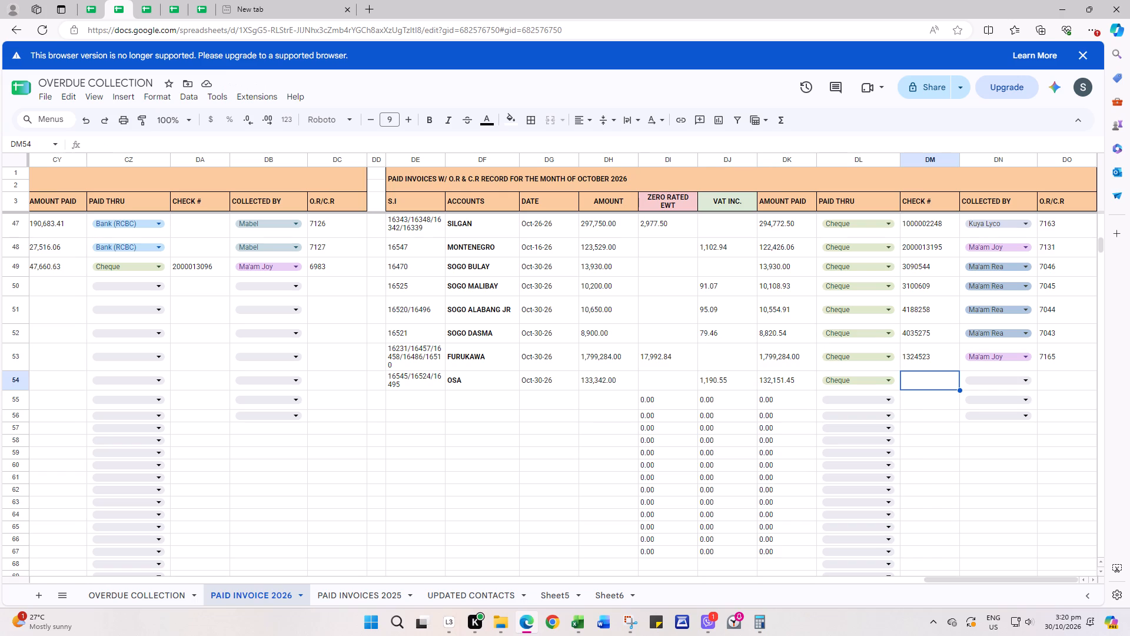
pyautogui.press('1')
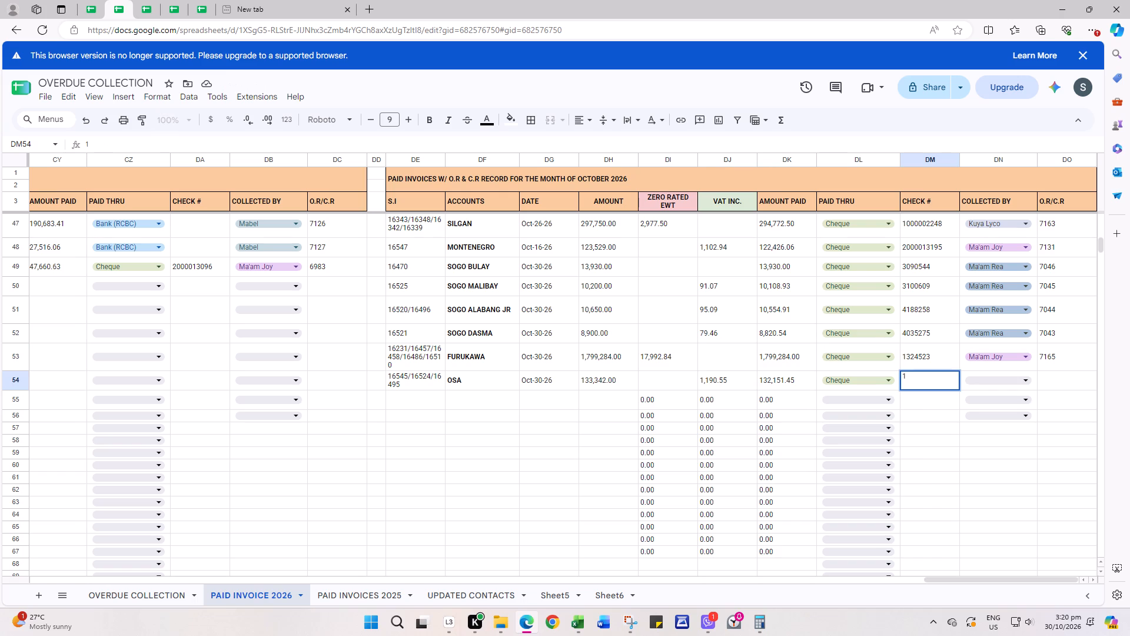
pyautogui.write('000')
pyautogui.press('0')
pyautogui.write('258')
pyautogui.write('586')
# Set the OSA row's collector to Ma'am Joy and enter O.R/C.R number 6991.
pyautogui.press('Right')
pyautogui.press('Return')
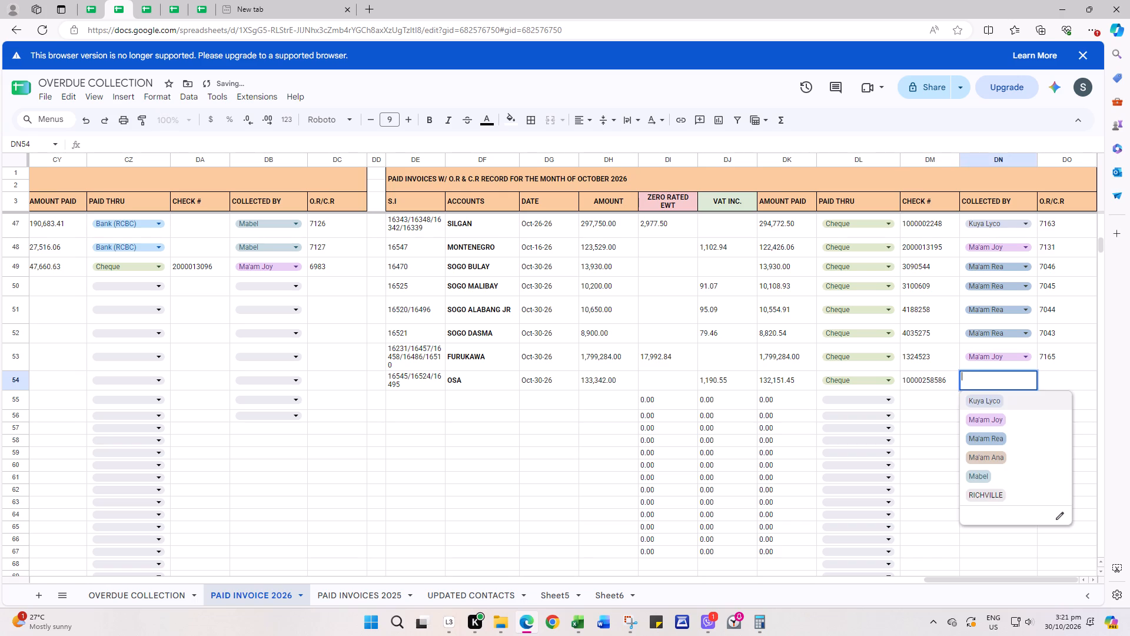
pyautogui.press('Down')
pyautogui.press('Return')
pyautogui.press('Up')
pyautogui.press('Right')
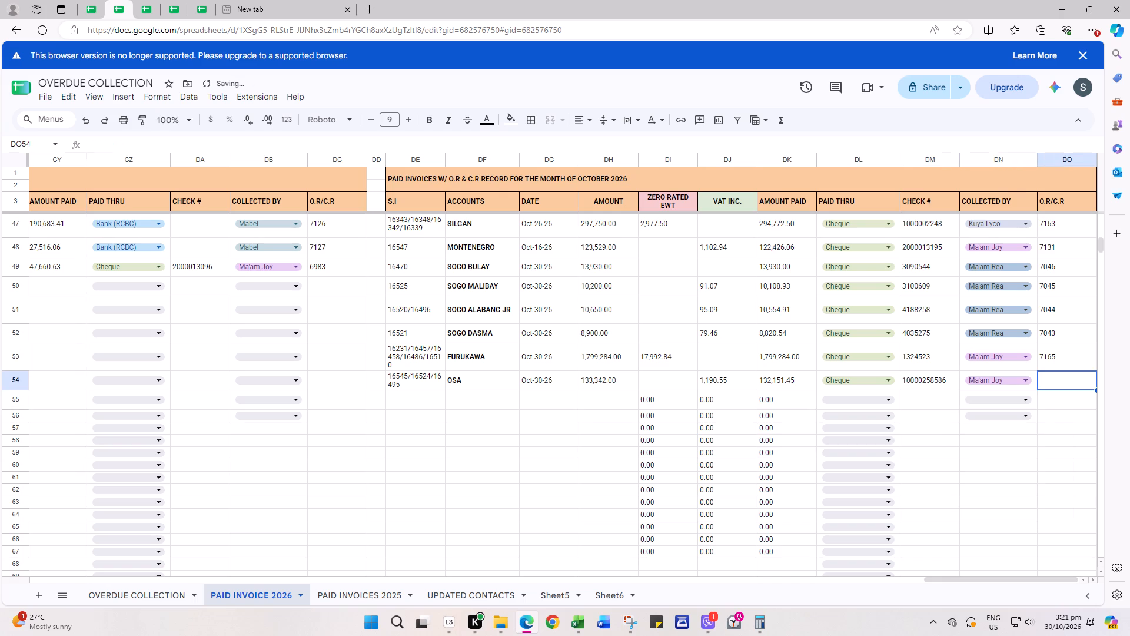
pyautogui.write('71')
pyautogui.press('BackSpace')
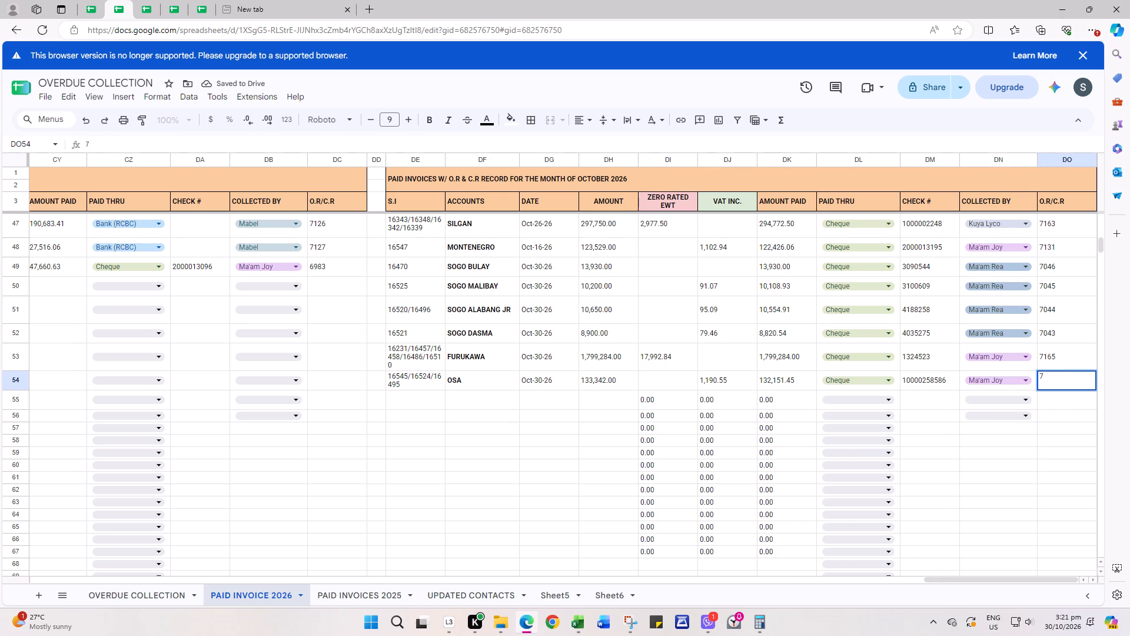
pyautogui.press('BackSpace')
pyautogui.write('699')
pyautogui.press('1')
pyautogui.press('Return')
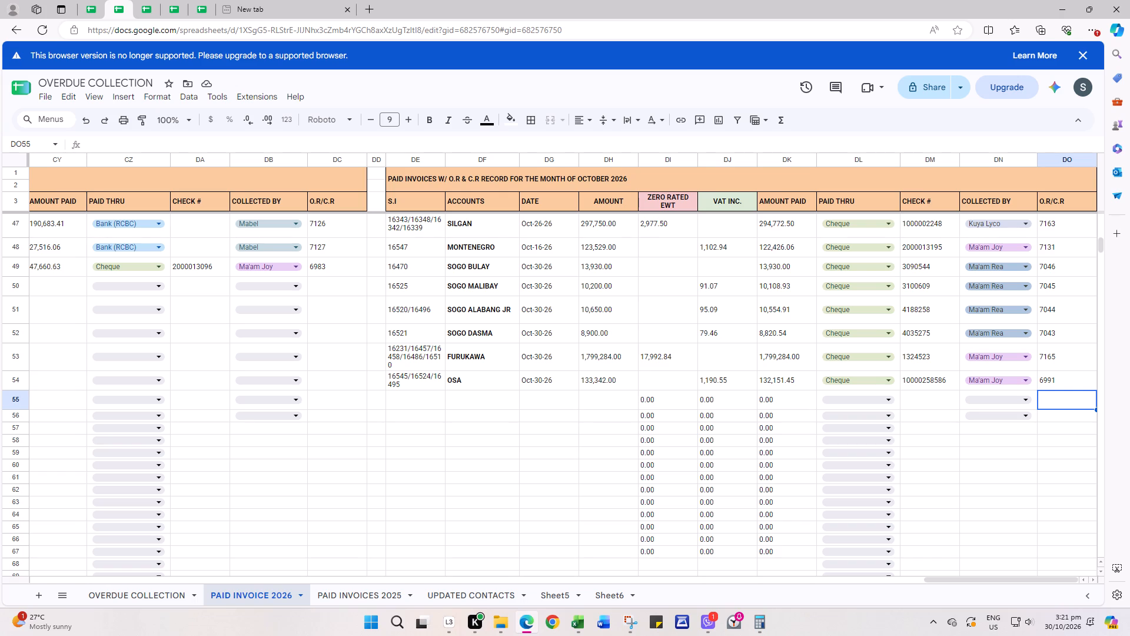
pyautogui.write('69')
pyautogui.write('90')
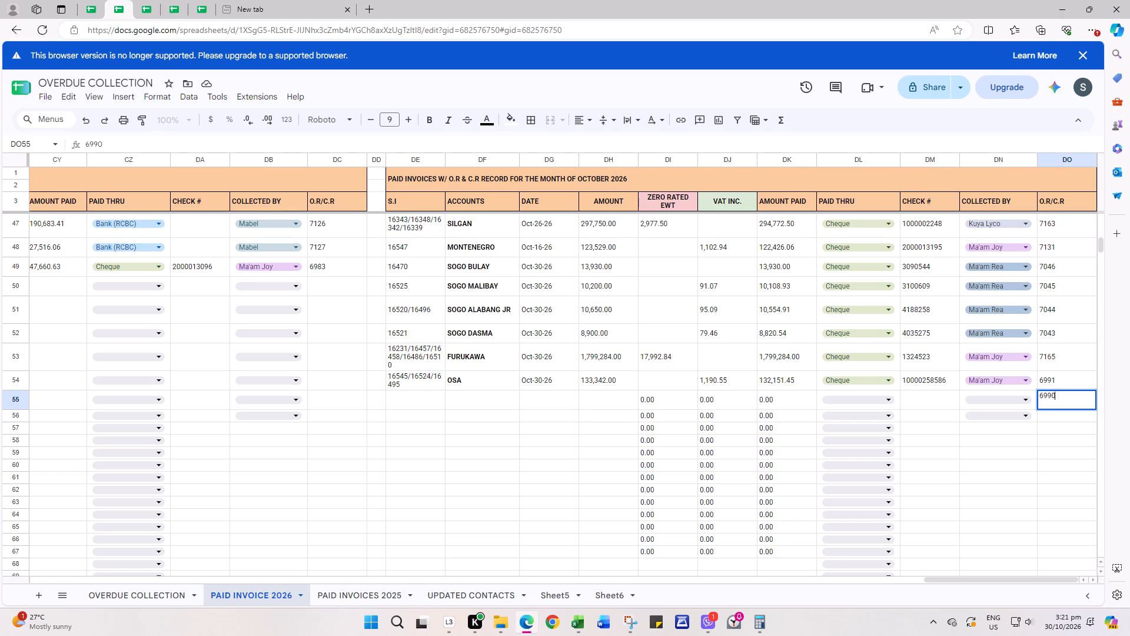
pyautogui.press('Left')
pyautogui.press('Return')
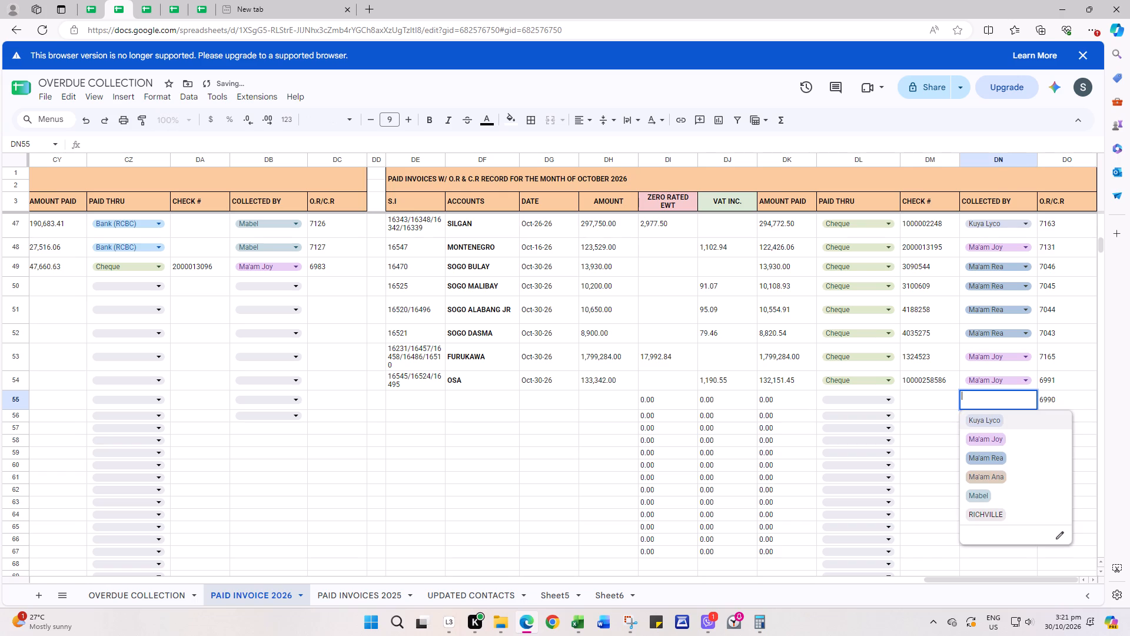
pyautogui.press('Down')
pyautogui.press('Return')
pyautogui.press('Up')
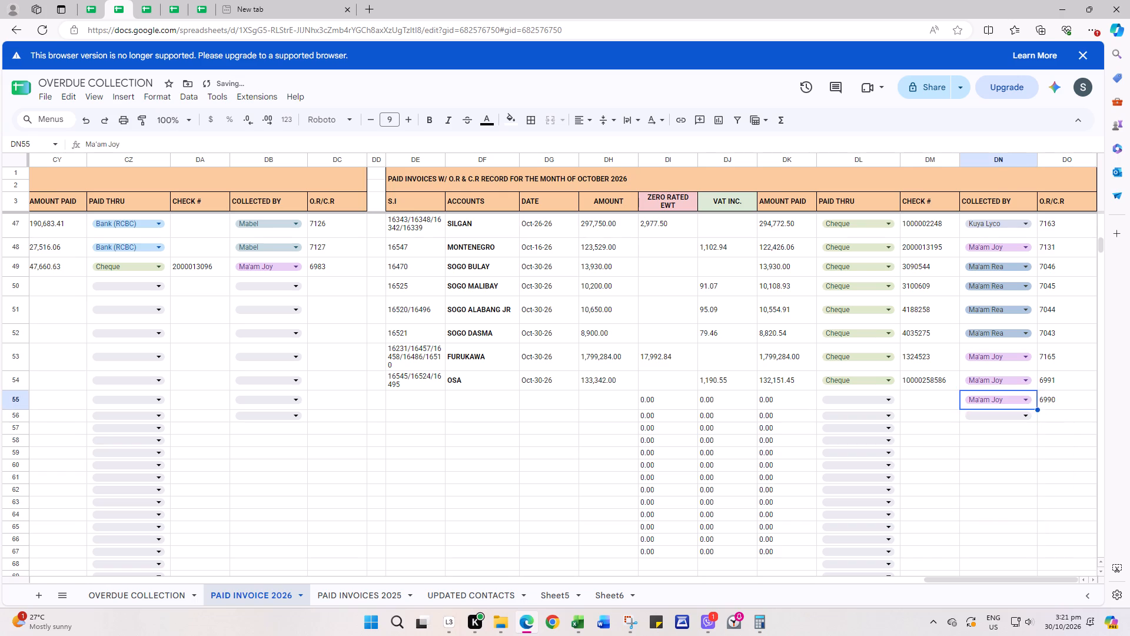
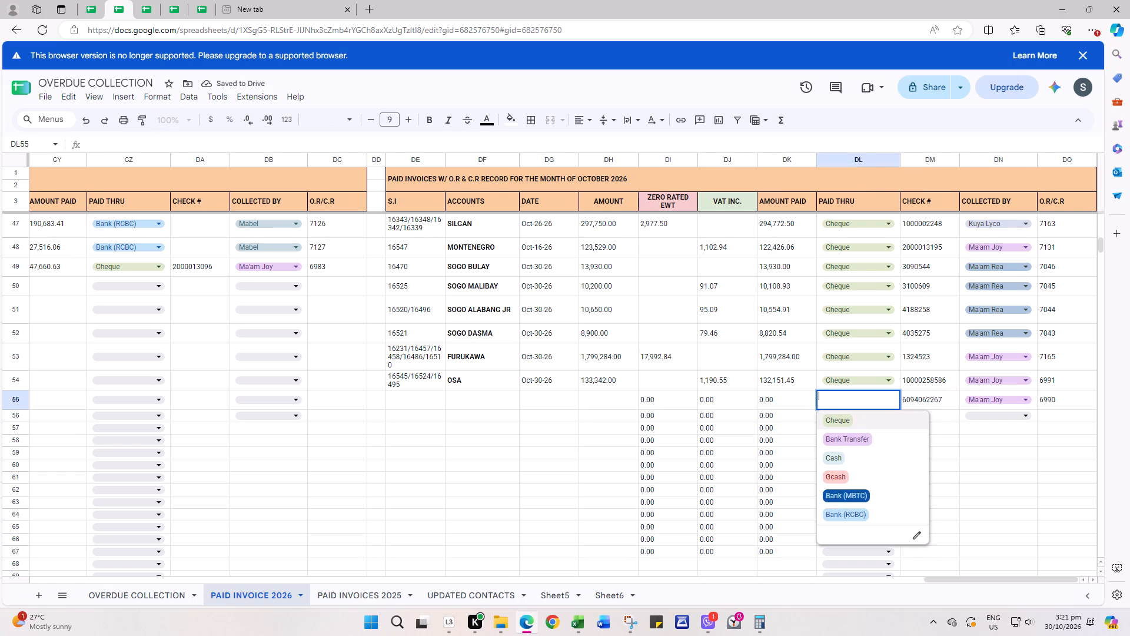
# Set the payment method of row 55 in the October 2026 record to Cheque.
pyautogui.press('Return')
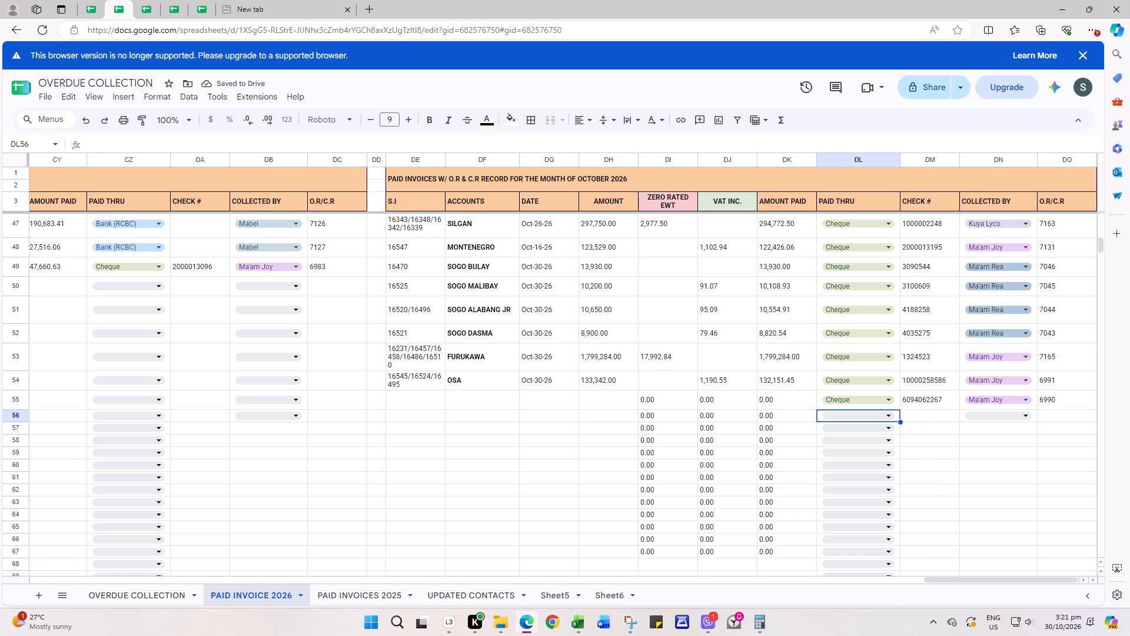
# Total the two OMTPI invoice amounts in the OVERDUE COLLECTION sheet and enter 24000 as row 55's amount in PAID INVOICE 2026.
pyautogui.press('Up')
pyautogui.press('Left')
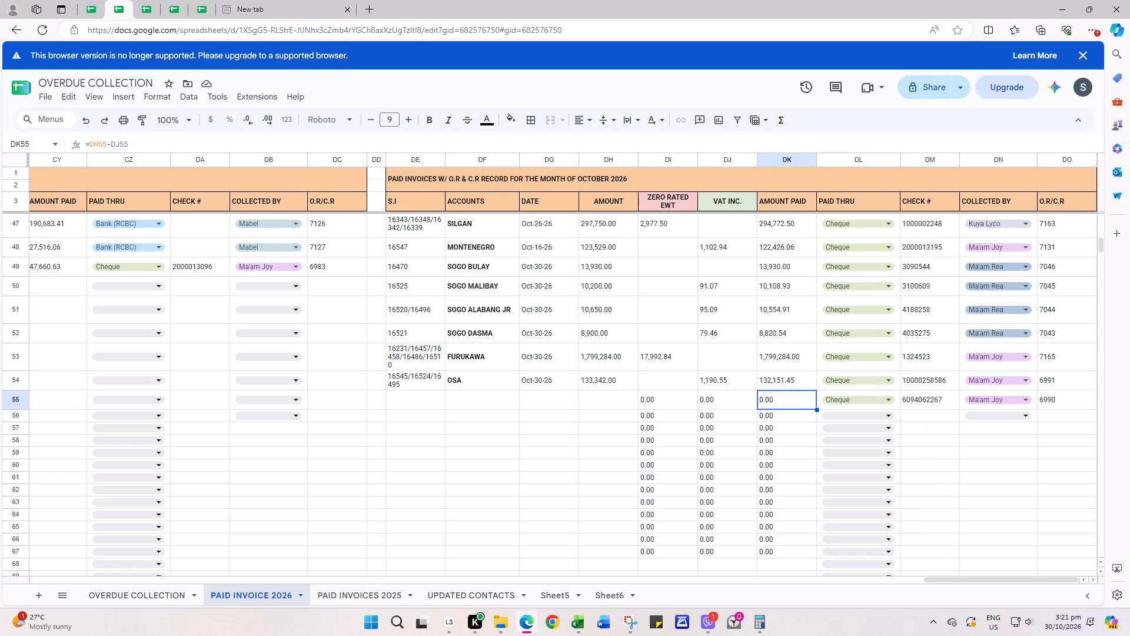
pyautogui.press('Left')
pyautogui.press('Left')
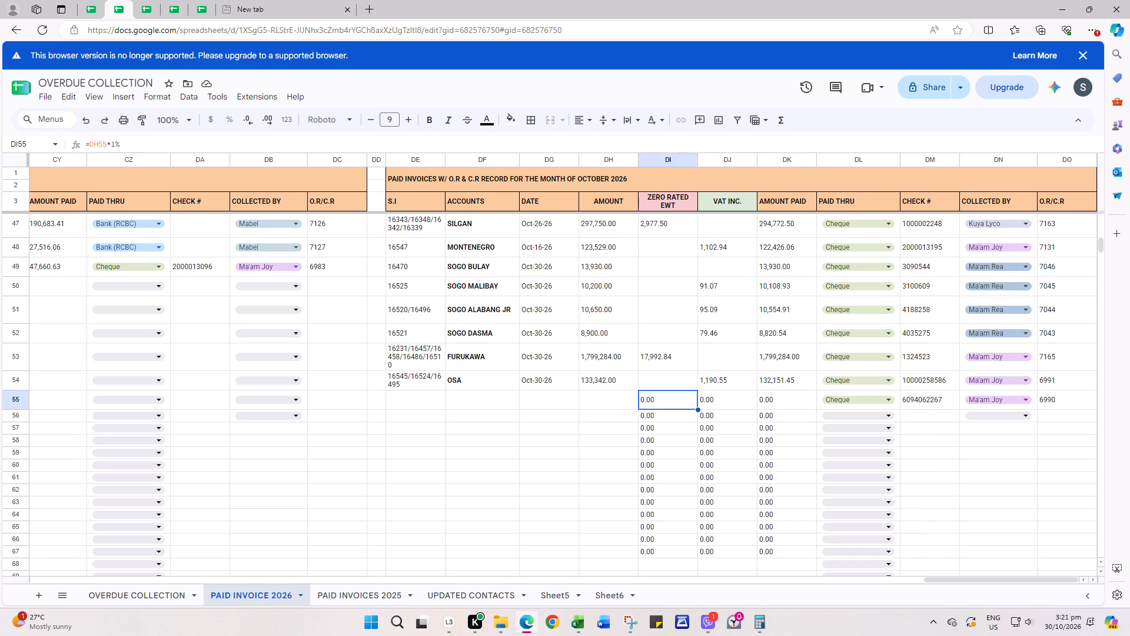
pyautogui.press('Left')
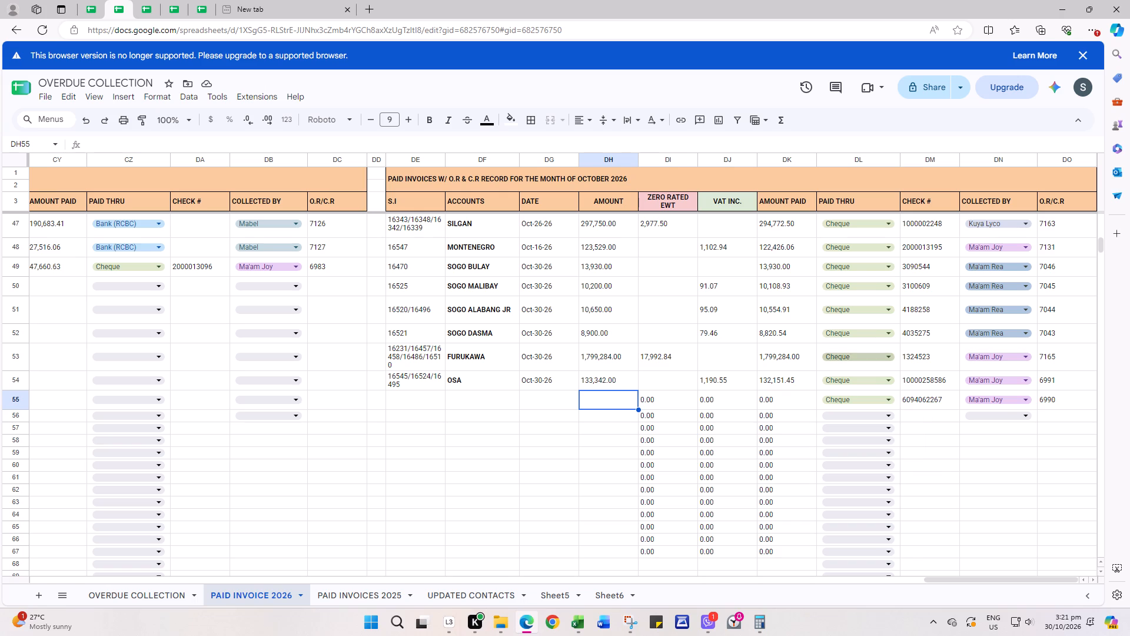
pyautogui.click(142, 597)
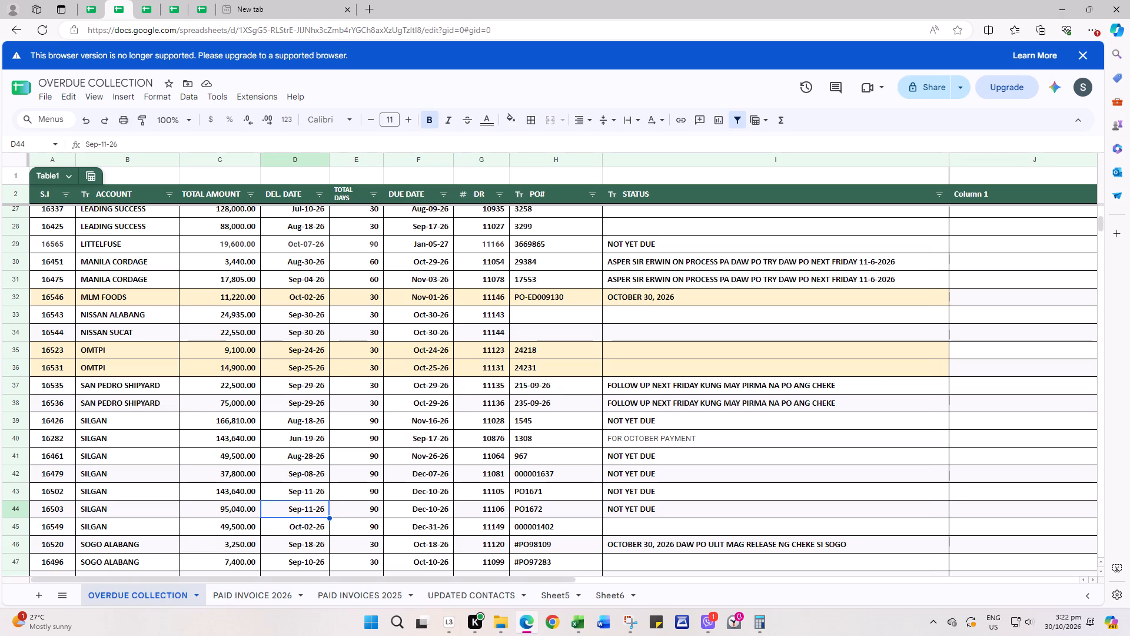
pyautogui.moveTo(226, 355); pyautogui.dragTo(227, 369)
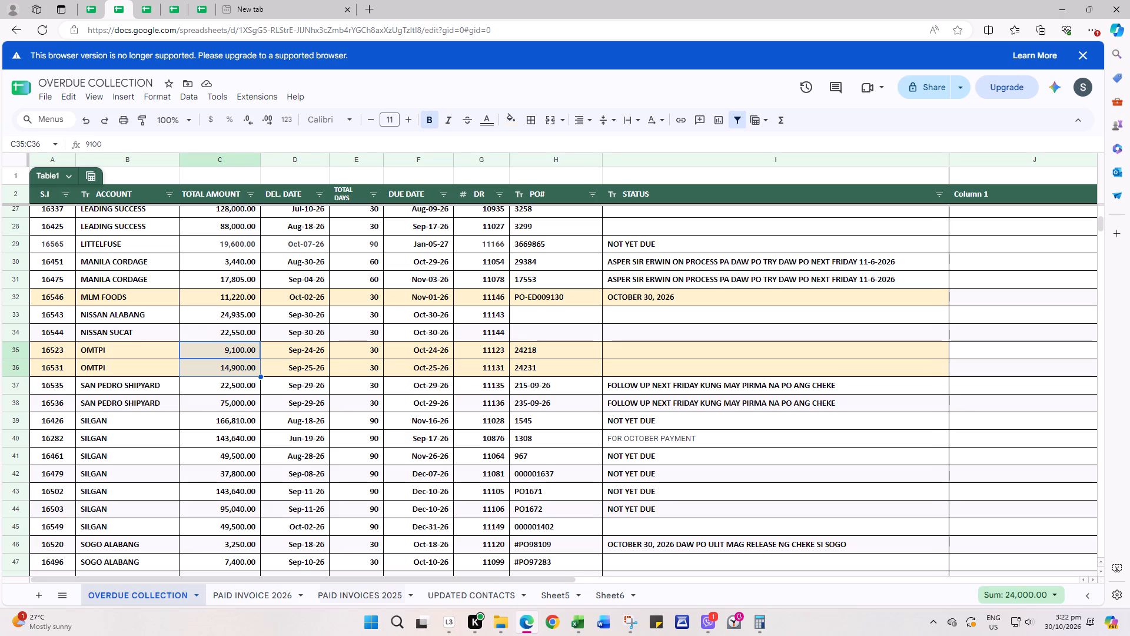
pyautogui.click(252, 592)
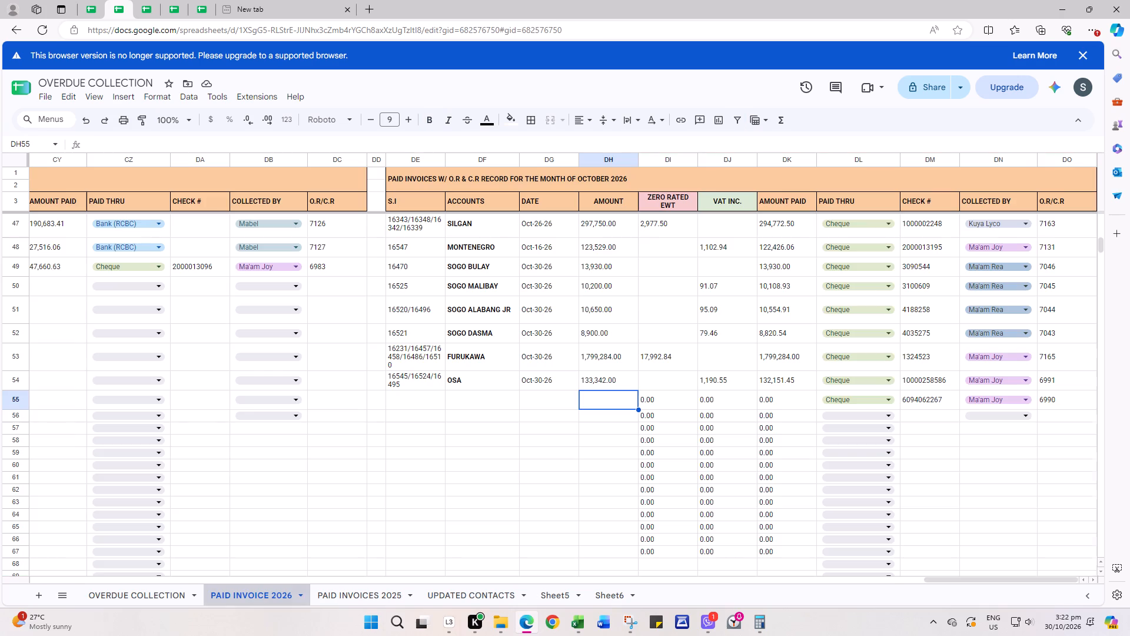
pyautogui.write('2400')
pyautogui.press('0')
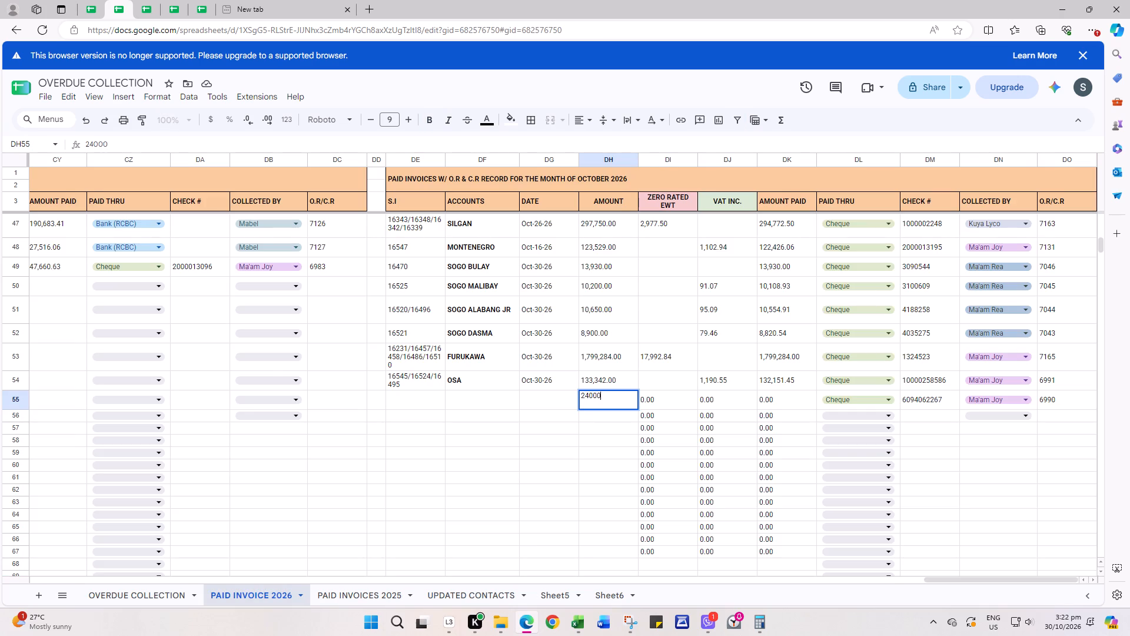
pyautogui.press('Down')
# Clear the zero rated EWT value of row 55 in the October 2026 record.
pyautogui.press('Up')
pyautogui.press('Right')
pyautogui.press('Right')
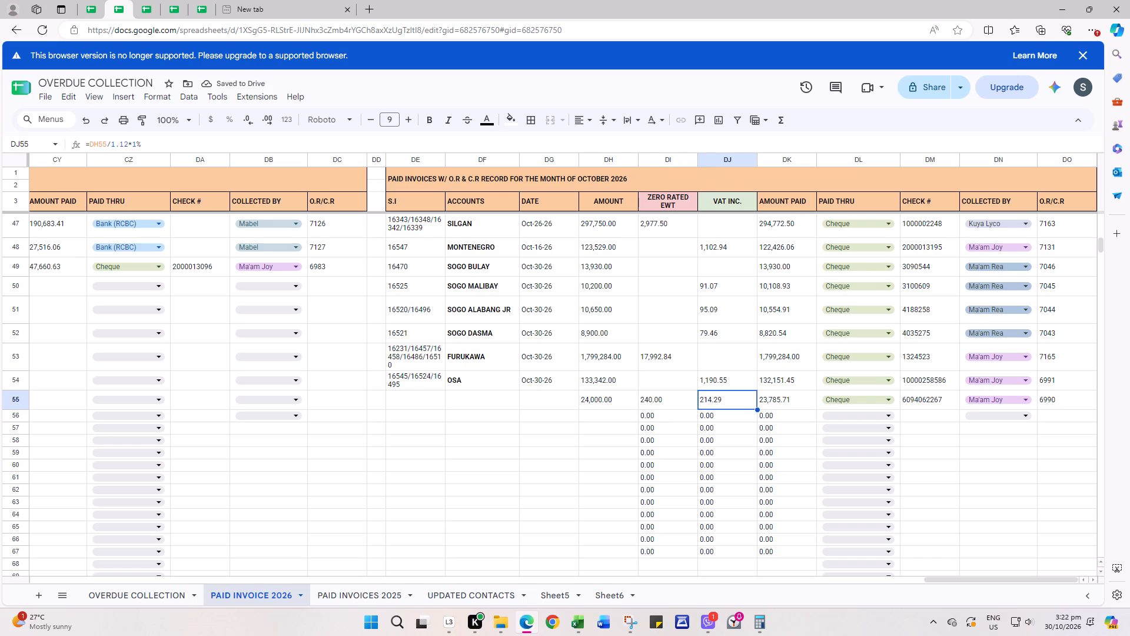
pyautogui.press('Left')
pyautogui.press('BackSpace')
# Enter 10-30-26 as the payment date of row 55 in the October 2026 record.
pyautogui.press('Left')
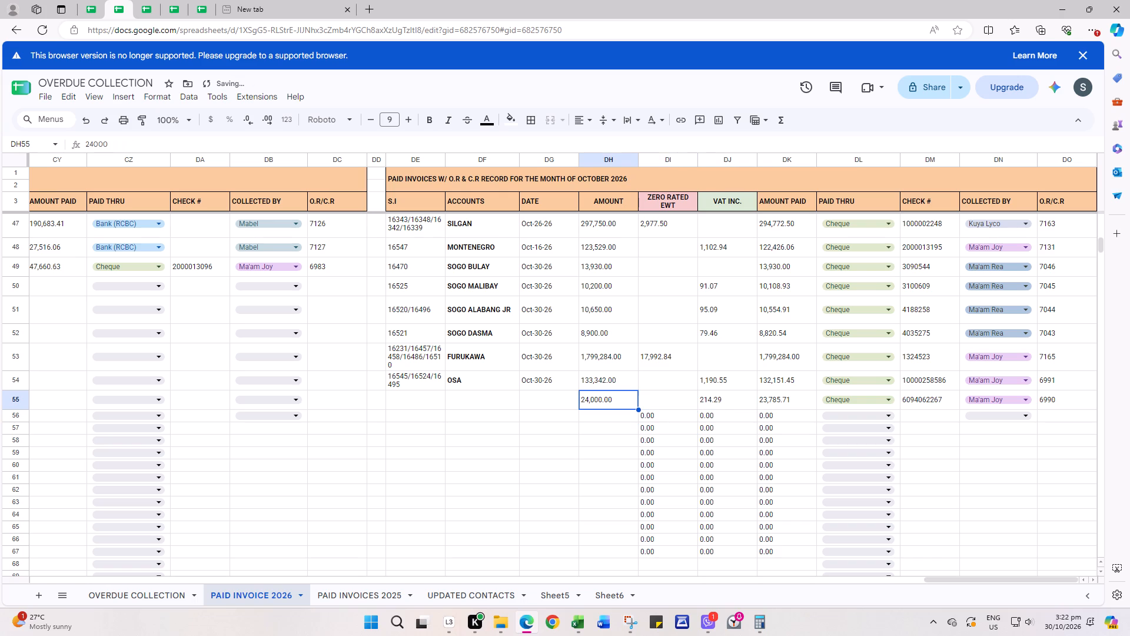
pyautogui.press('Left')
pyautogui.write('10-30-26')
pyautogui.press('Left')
# Enter OMTPI in bold as the account name of row 55.
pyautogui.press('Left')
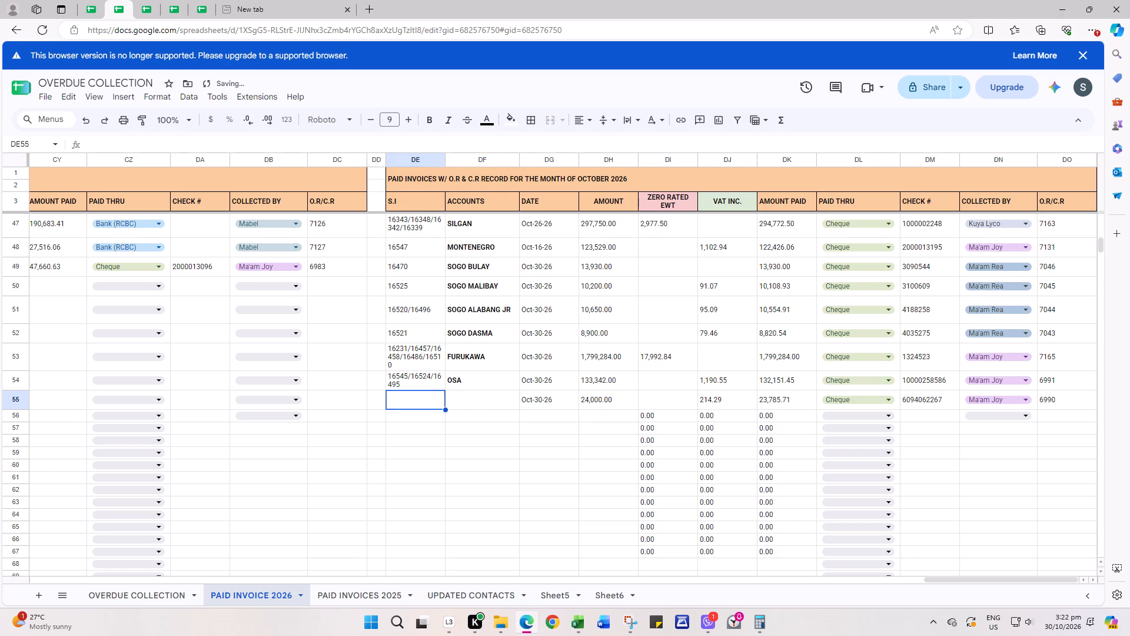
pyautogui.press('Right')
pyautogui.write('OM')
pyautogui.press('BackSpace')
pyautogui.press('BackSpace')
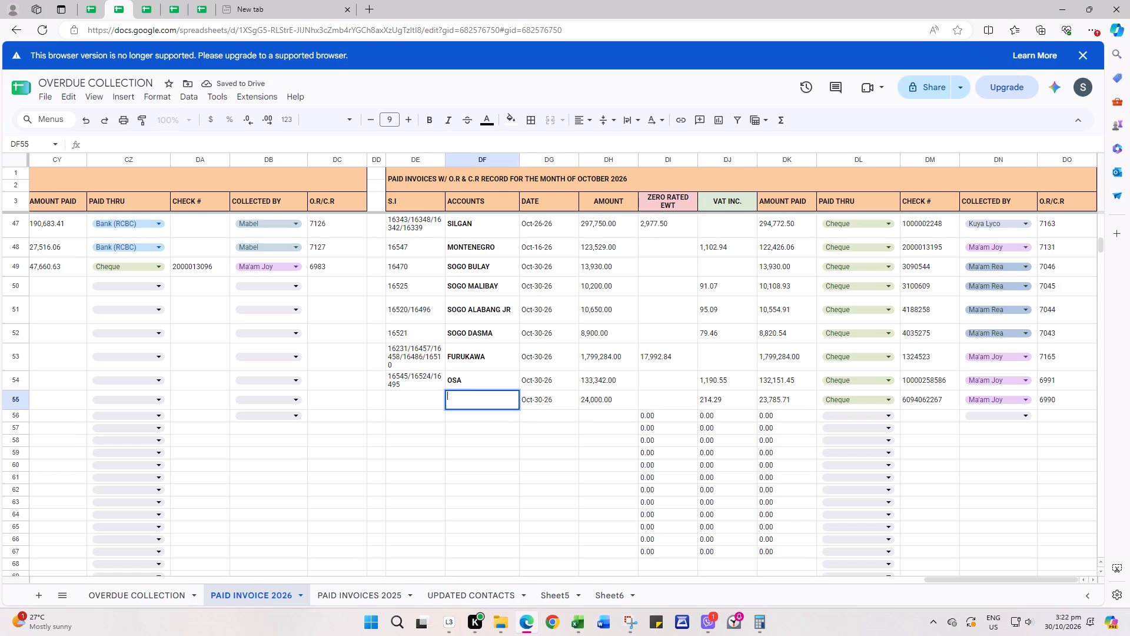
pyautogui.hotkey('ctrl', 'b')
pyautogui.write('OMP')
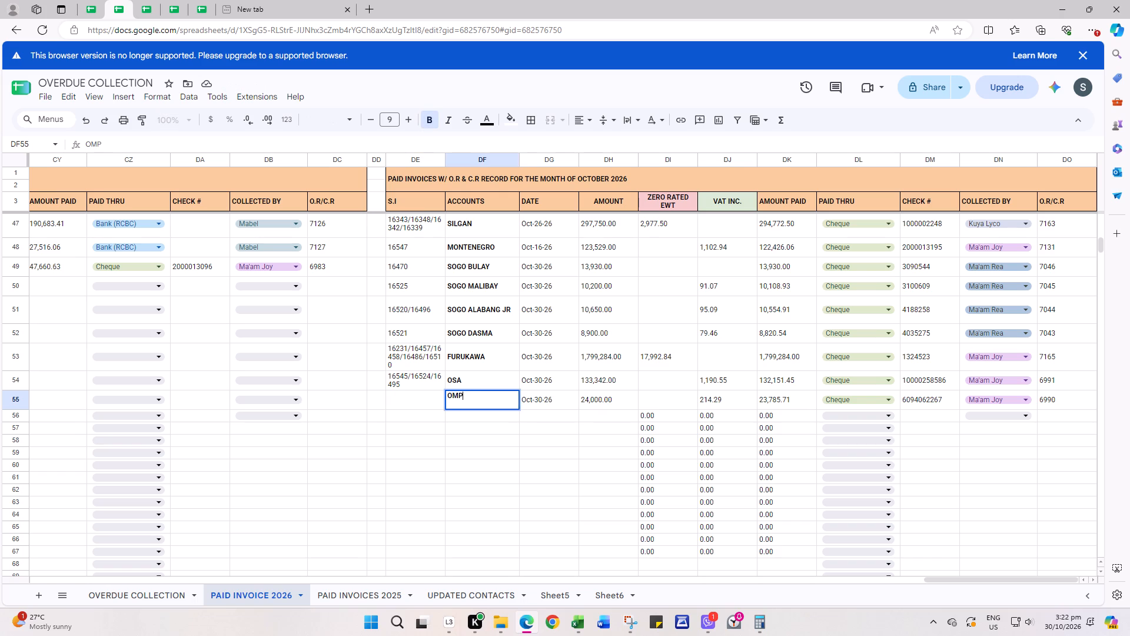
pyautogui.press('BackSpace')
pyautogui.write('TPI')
# Enter invoice numbers 16531/16523 in the S.I cell of the OMTPI row.
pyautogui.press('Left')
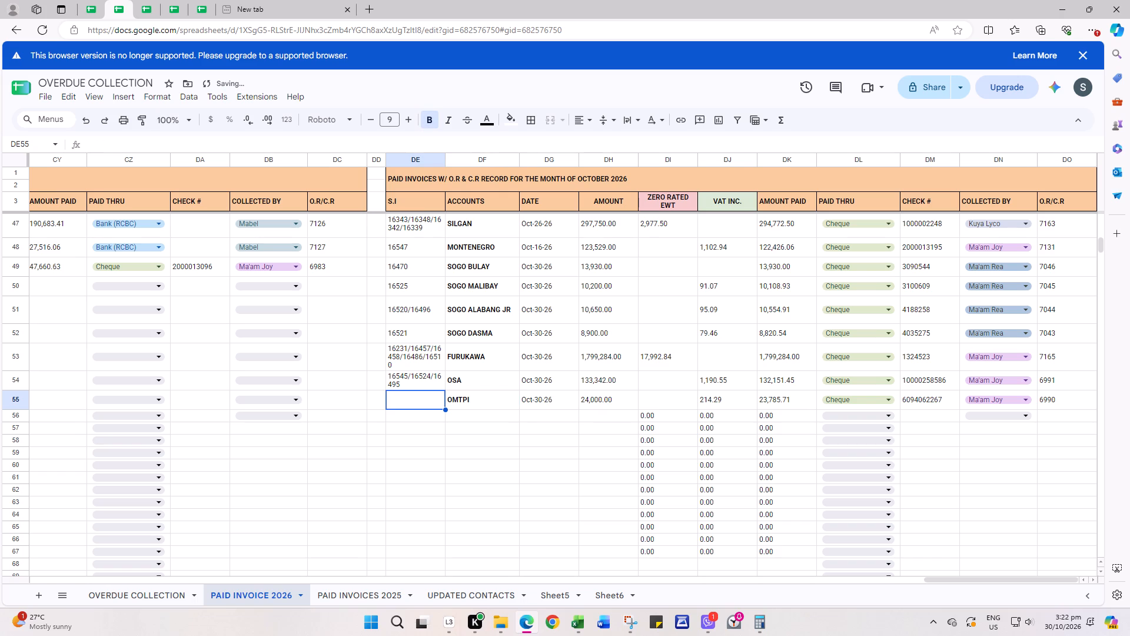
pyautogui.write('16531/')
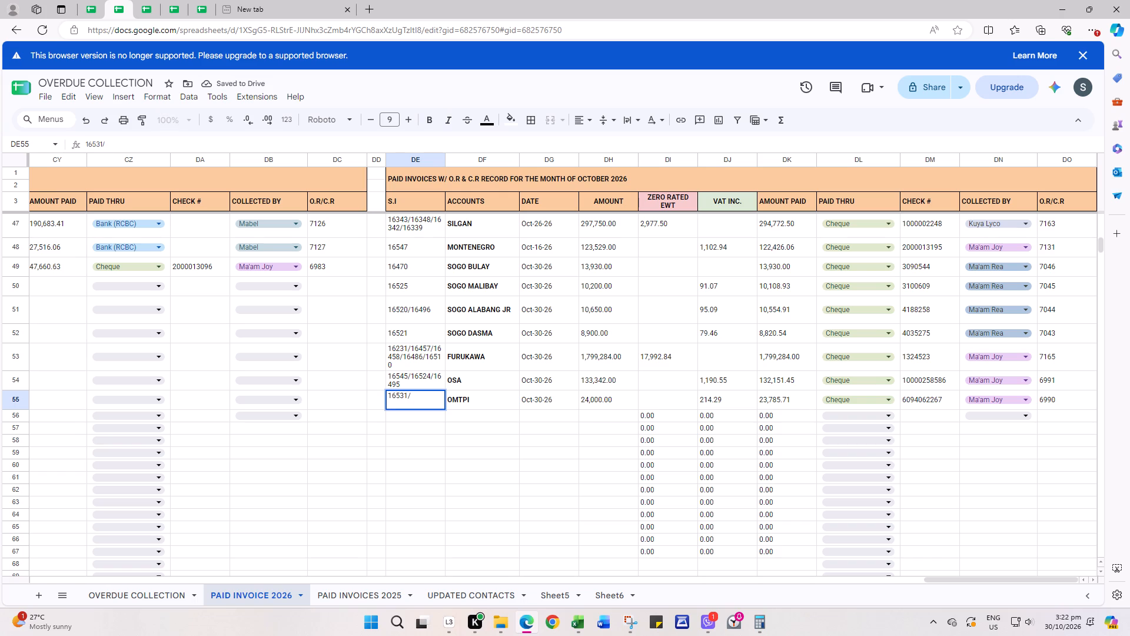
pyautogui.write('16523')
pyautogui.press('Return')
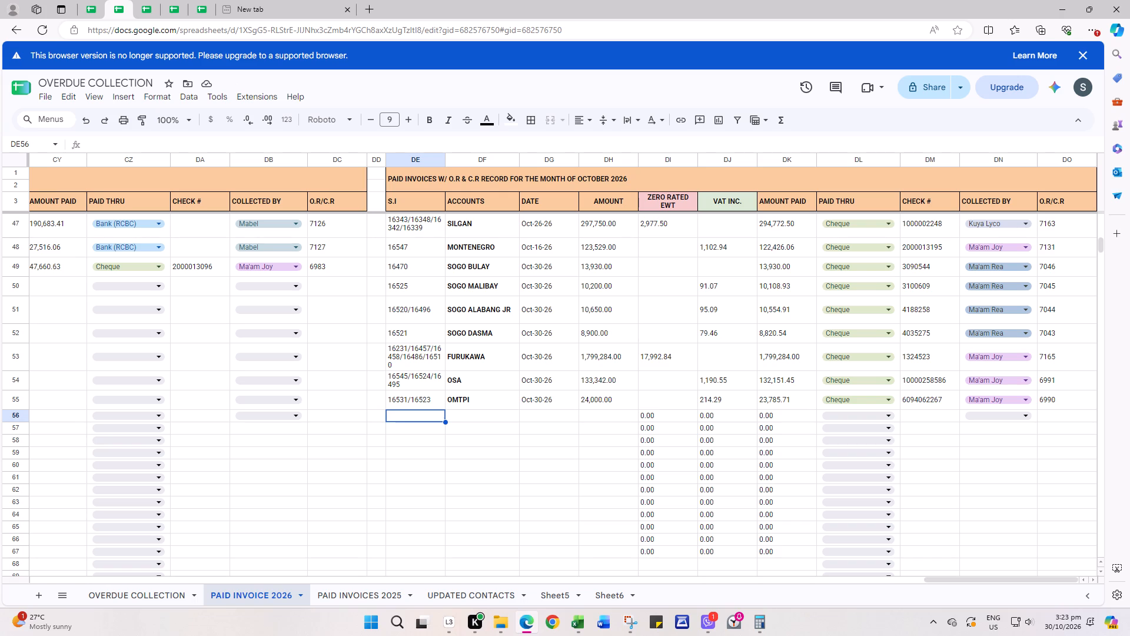
# Review the payments already listed in the October 2026 record, from the mid-October entries down to the OMTPI row.
pyautogui.click(1009, 455)
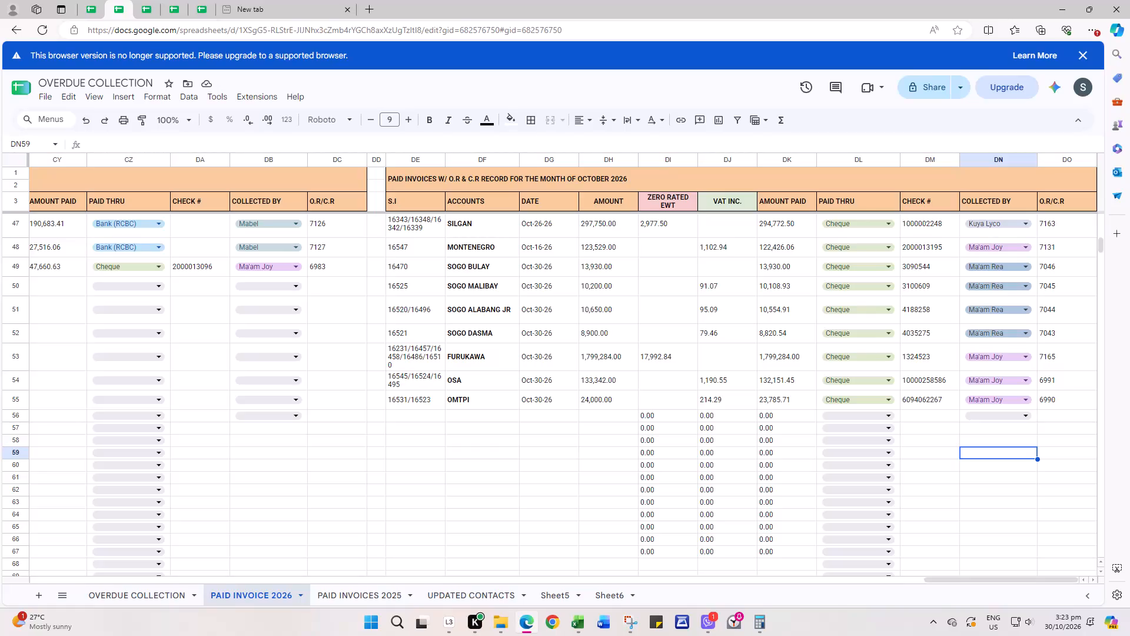
pyautogui.scroll(5, 510, 465)
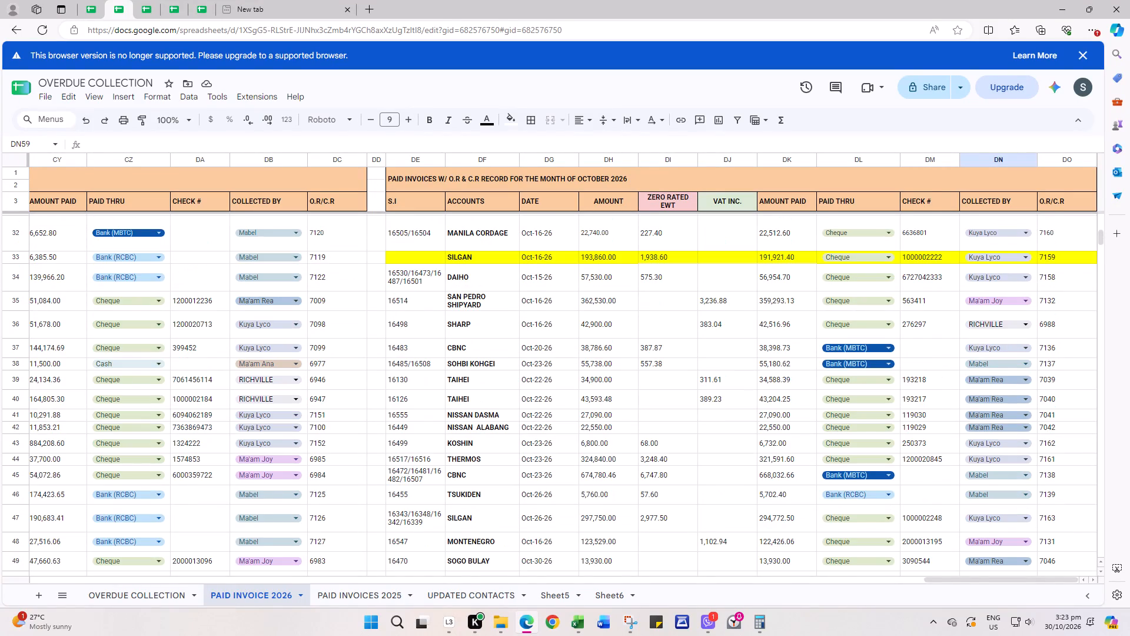
pyautogui.scroll(-2, 552, 478)
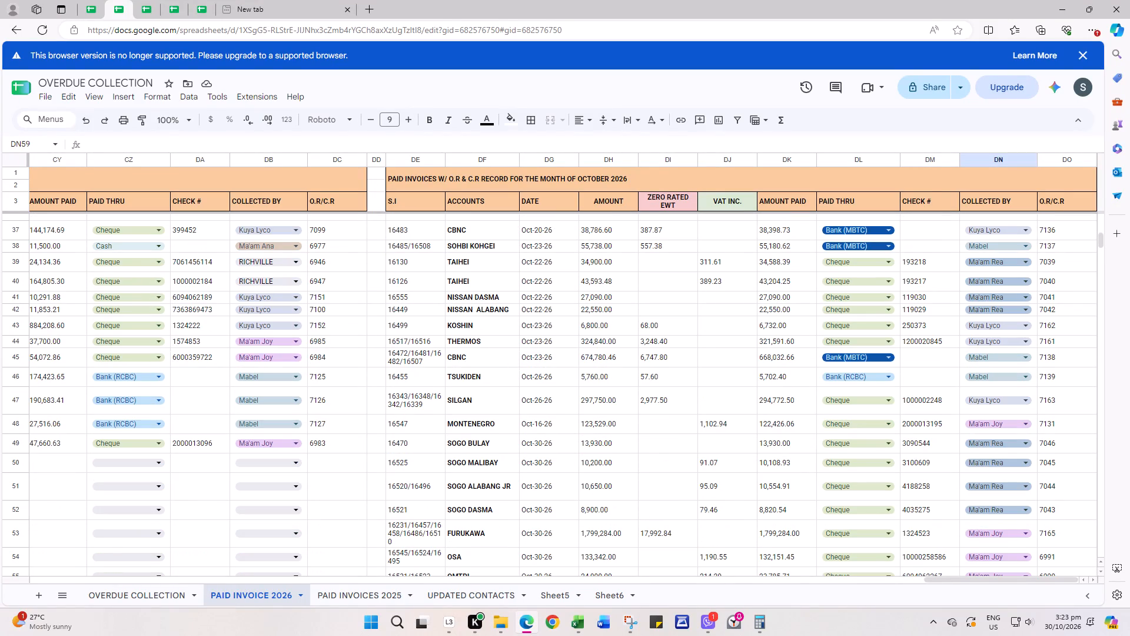
pyautogui.click(511, 427)
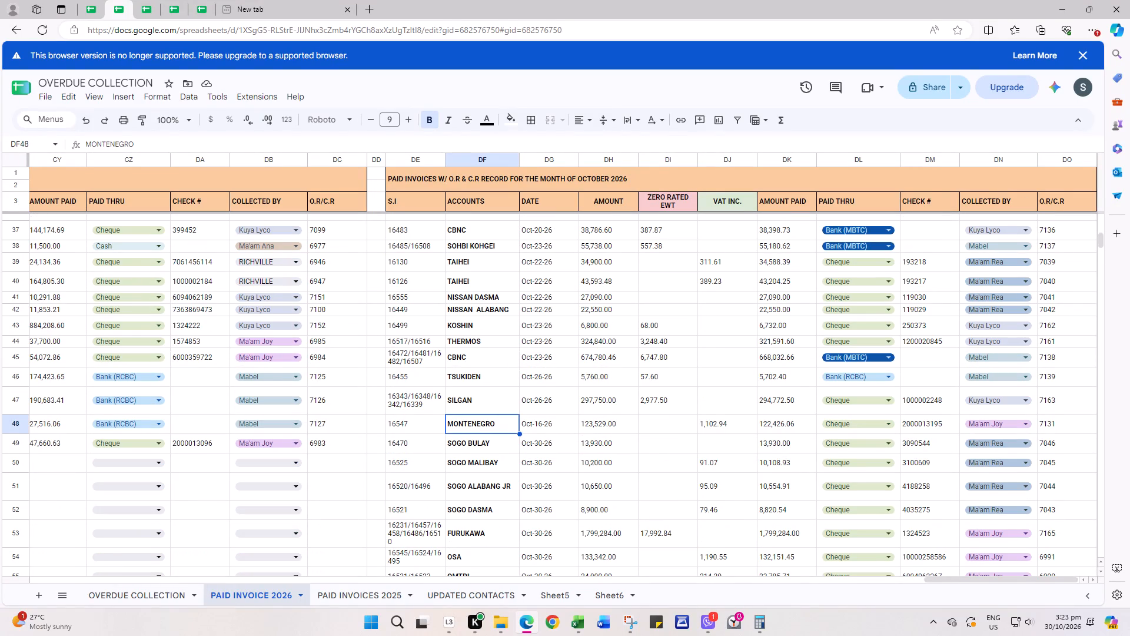
pyautogui.scroll(-1, 517, 437)
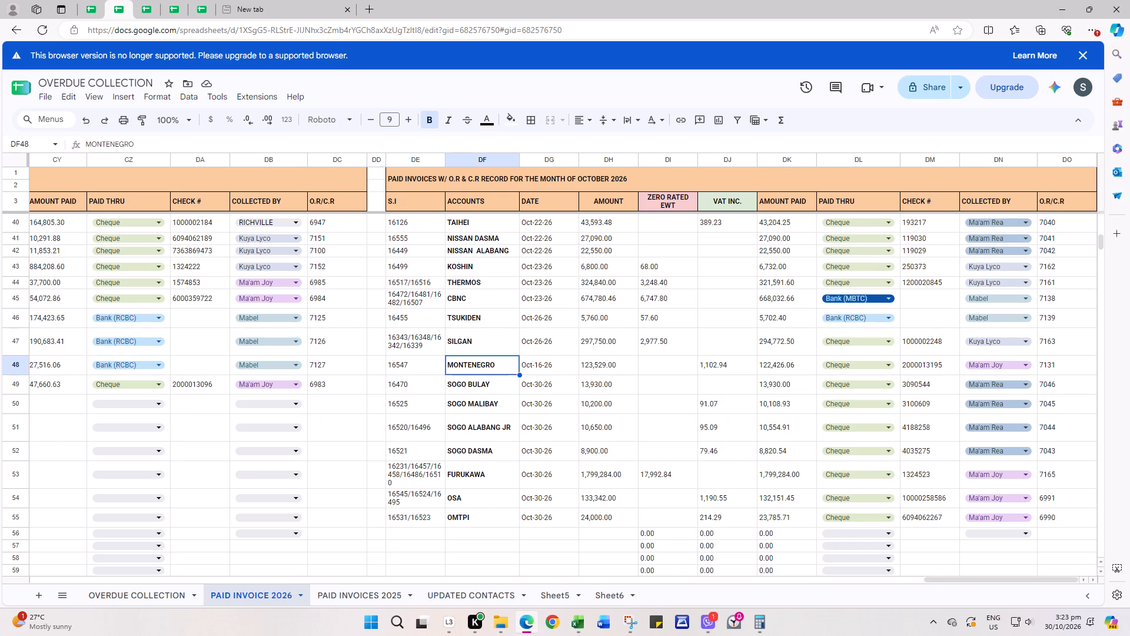
pyautogui.scroll(4, 516, 489)
pyautogui.scroll(1, 529, 433)
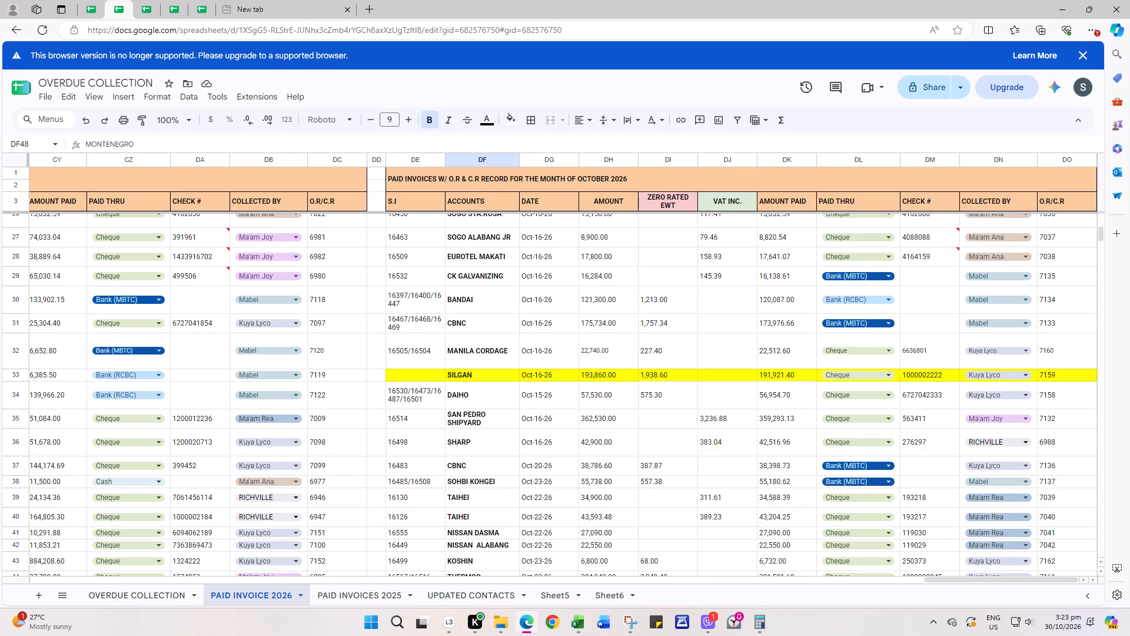
pyautogui.scroll(-6, 544, 439)
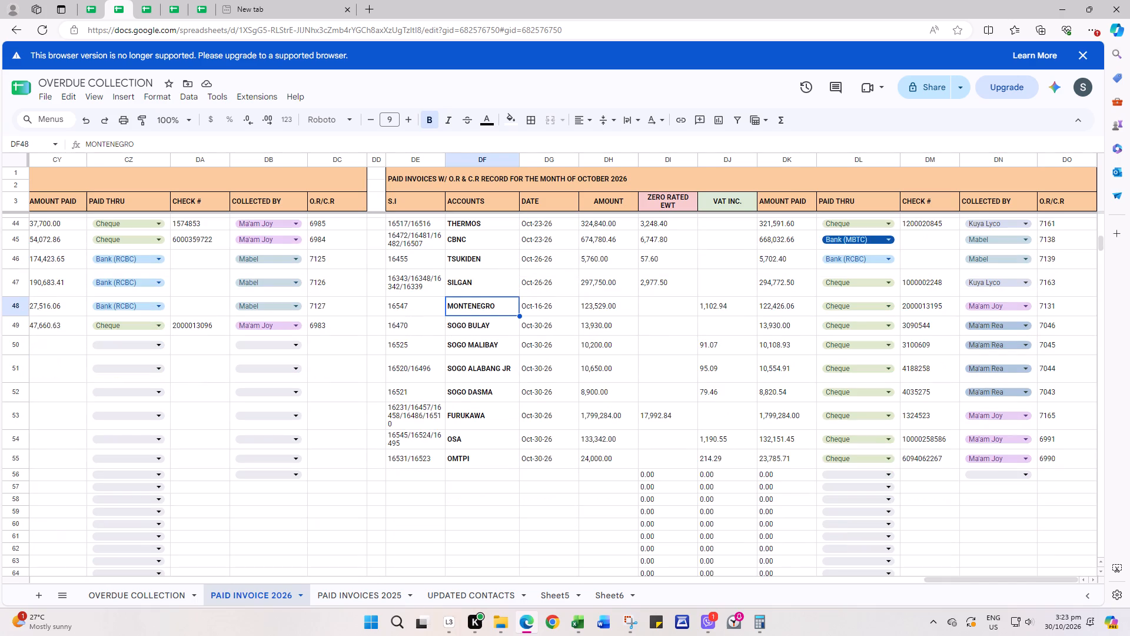
# Start a new entry in row 56 with S.I numbers 16535/16536 and account SAN PEDRO SHIPYARD.
pyautogui.click(421, 472)
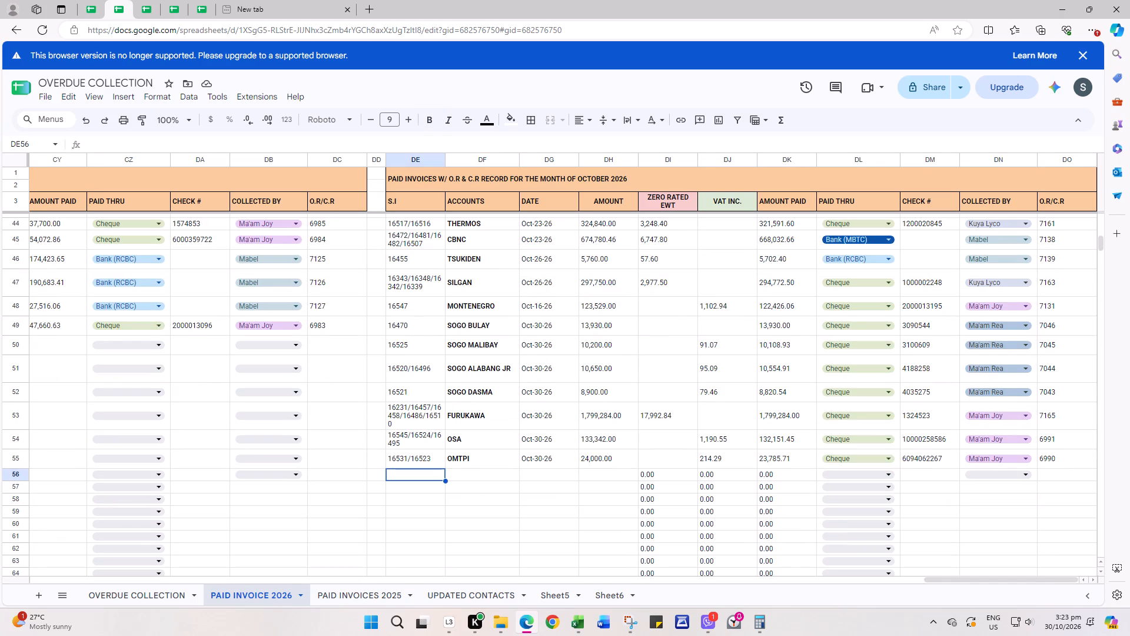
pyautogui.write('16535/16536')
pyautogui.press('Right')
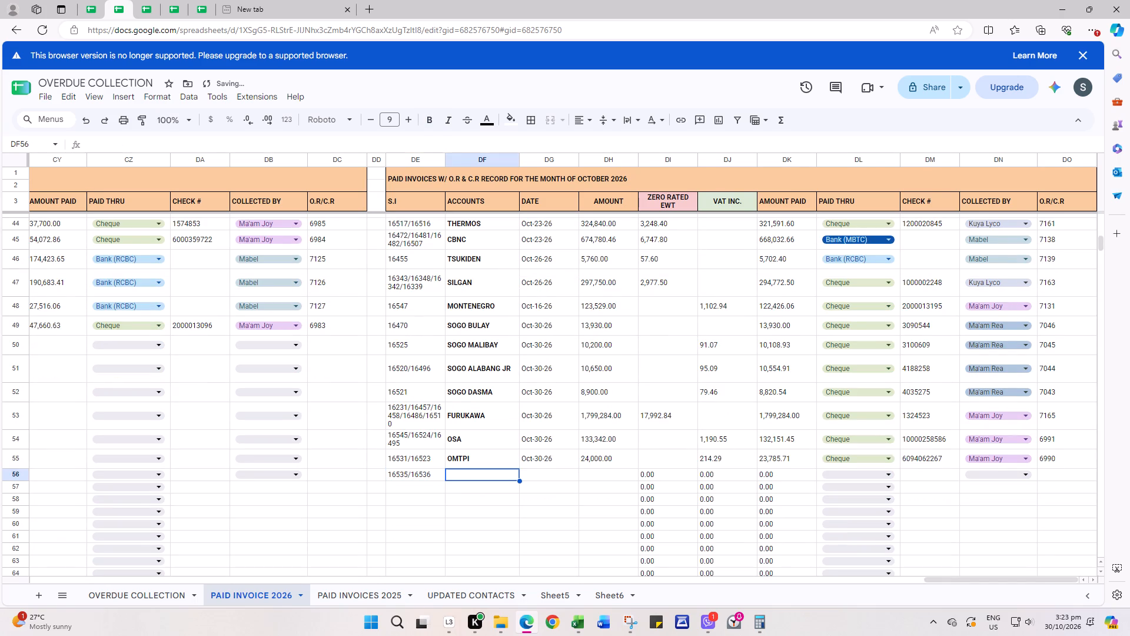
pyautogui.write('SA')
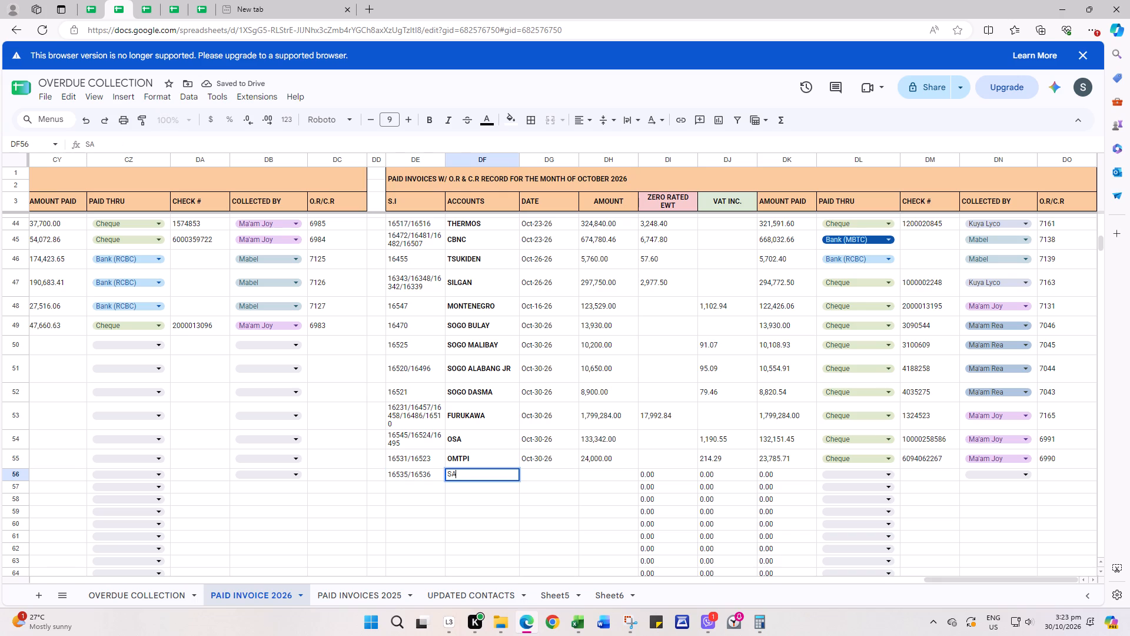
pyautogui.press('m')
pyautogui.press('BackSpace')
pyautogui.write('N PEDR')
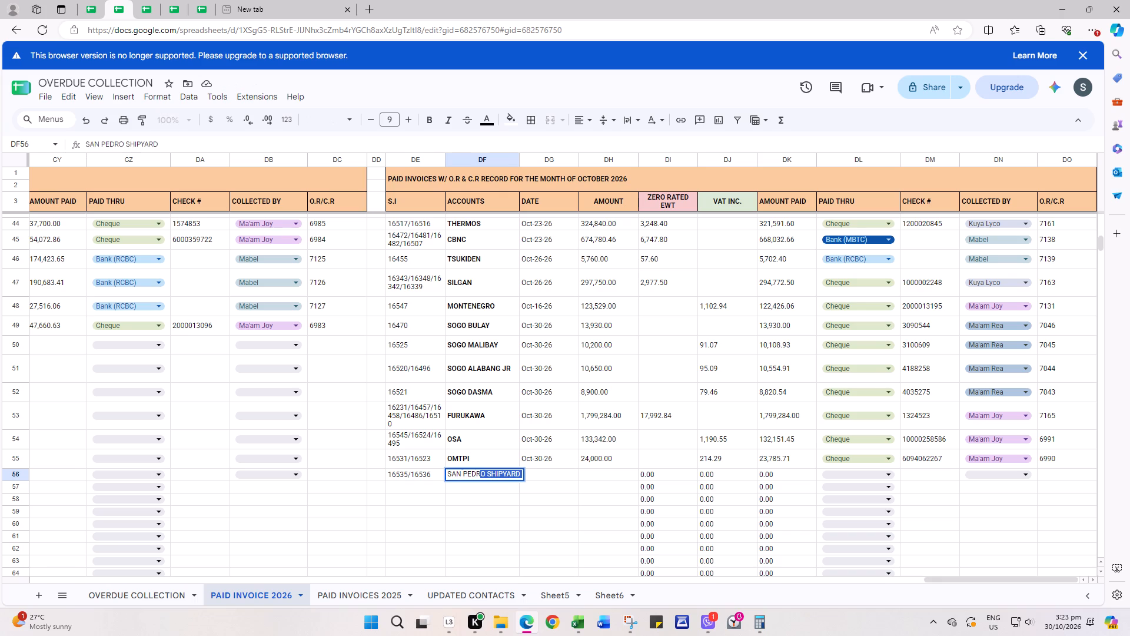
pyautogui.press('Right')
# Enter 10-16-26 as the date of the new SAN PEDRO SHIPYARD row, row 56.
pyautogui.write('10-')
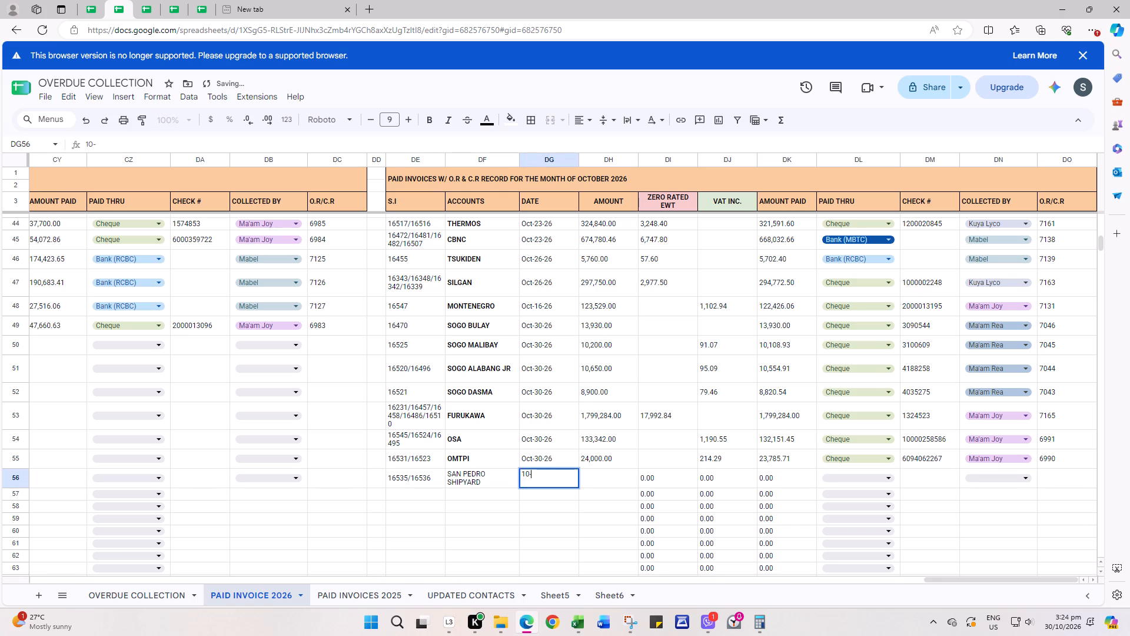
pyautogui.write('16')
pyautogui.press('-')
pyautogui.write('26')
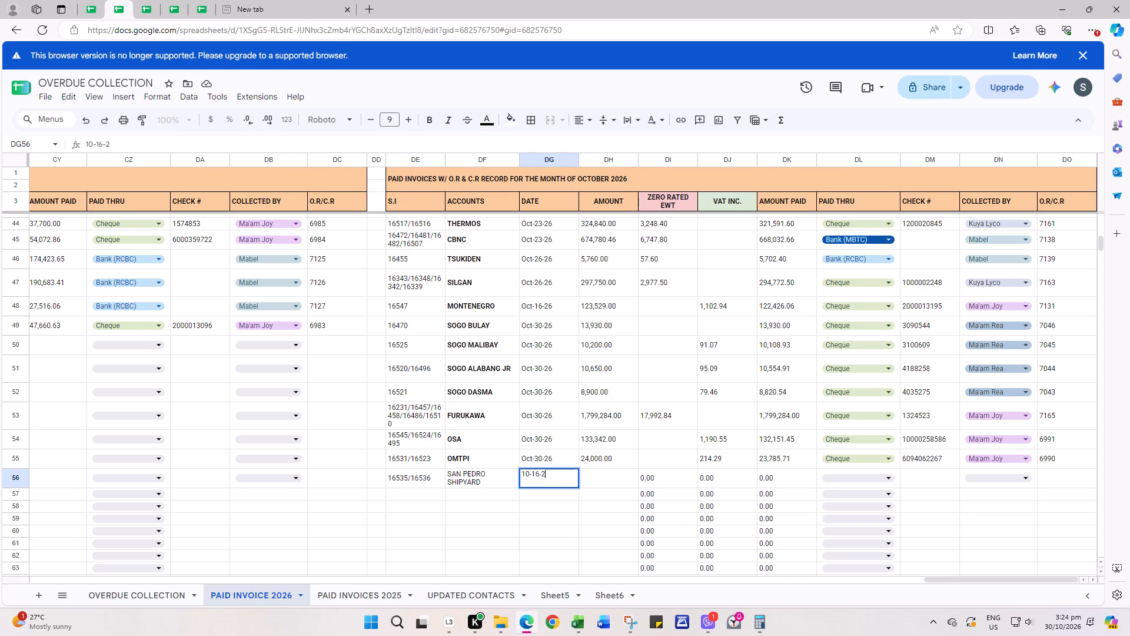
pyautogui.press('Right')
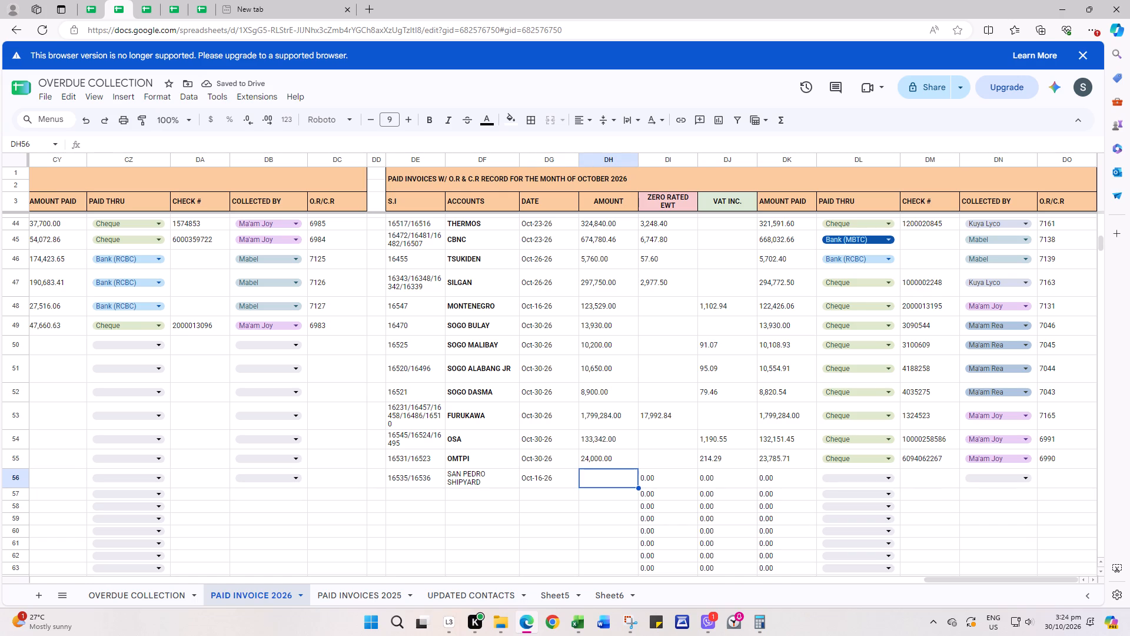
# Make the SAN PEDRO SHIPYARD account name in row 56 bold.
pyautogui.click(465, 475)
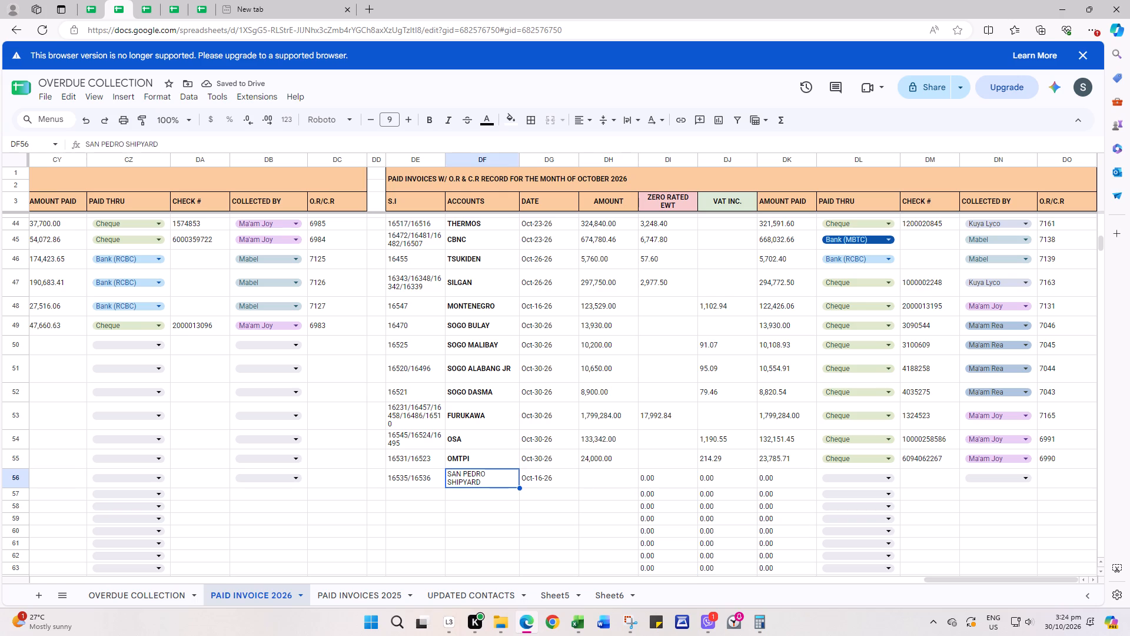
pyautogui.click(431, 120)
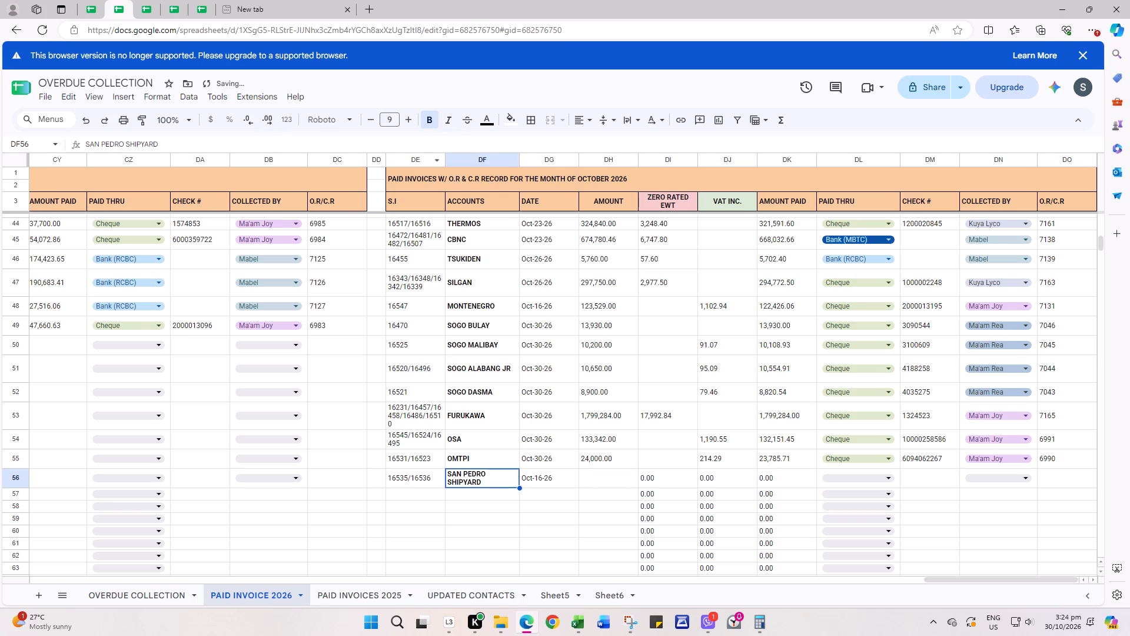
# Total the amounts of the two SAN PEDRO SHIPYARD invoices, 16535 and 16536, in the OVERDUE COLLECTION sheet.
pyautogui.click(599, 480)
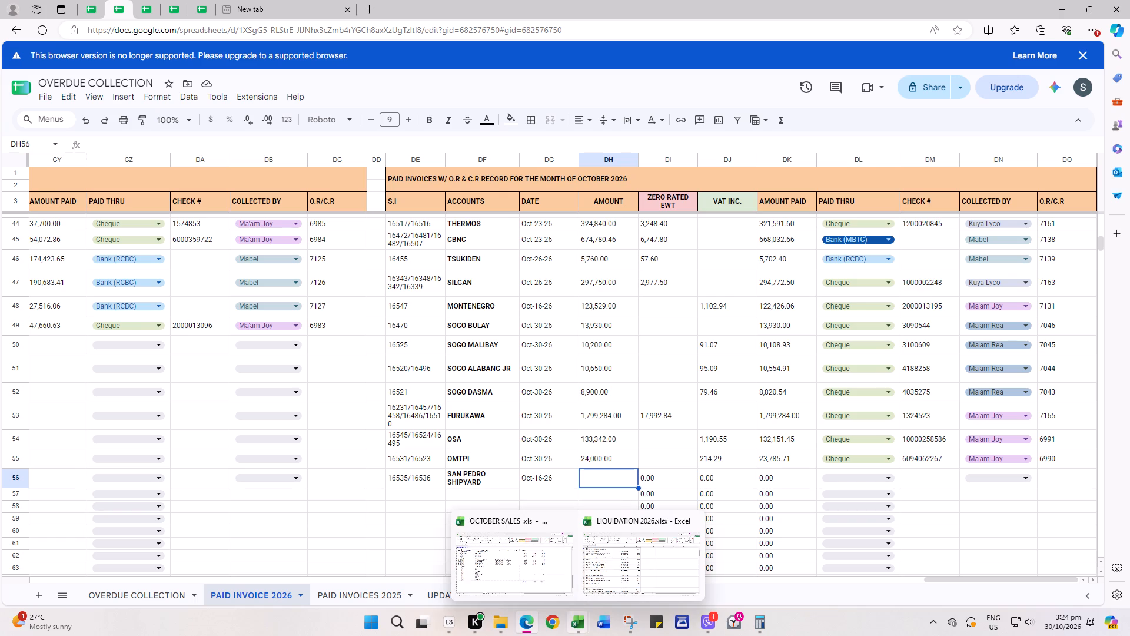
pyautogui.click(122, 595)
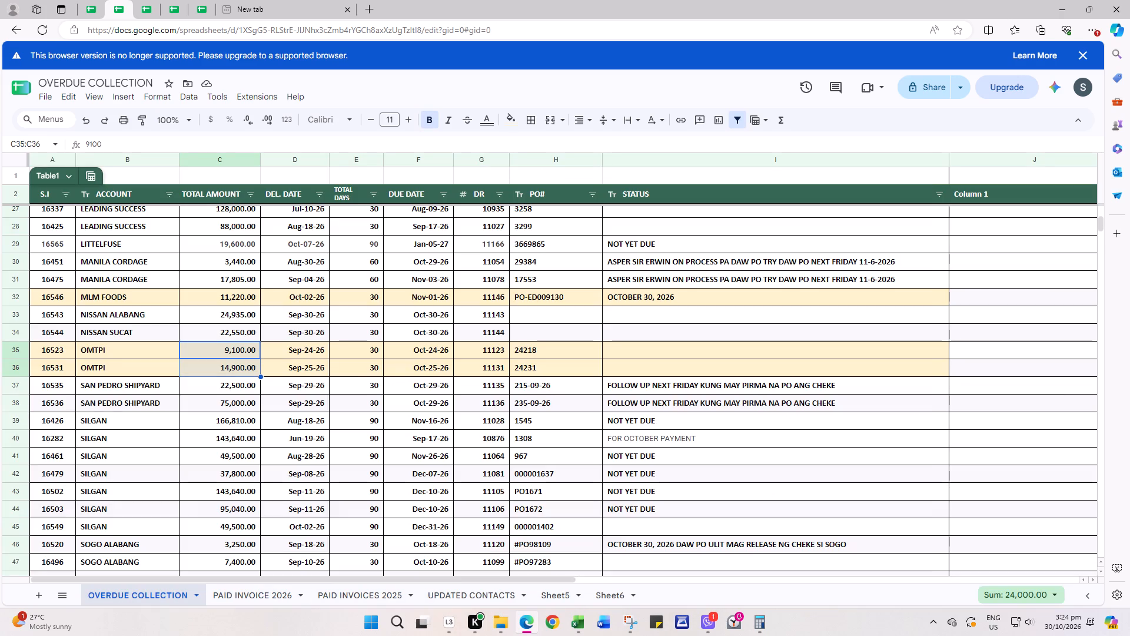
pyautogui.moveTo(238, 390); pyautogui.dragTo(240, 405)
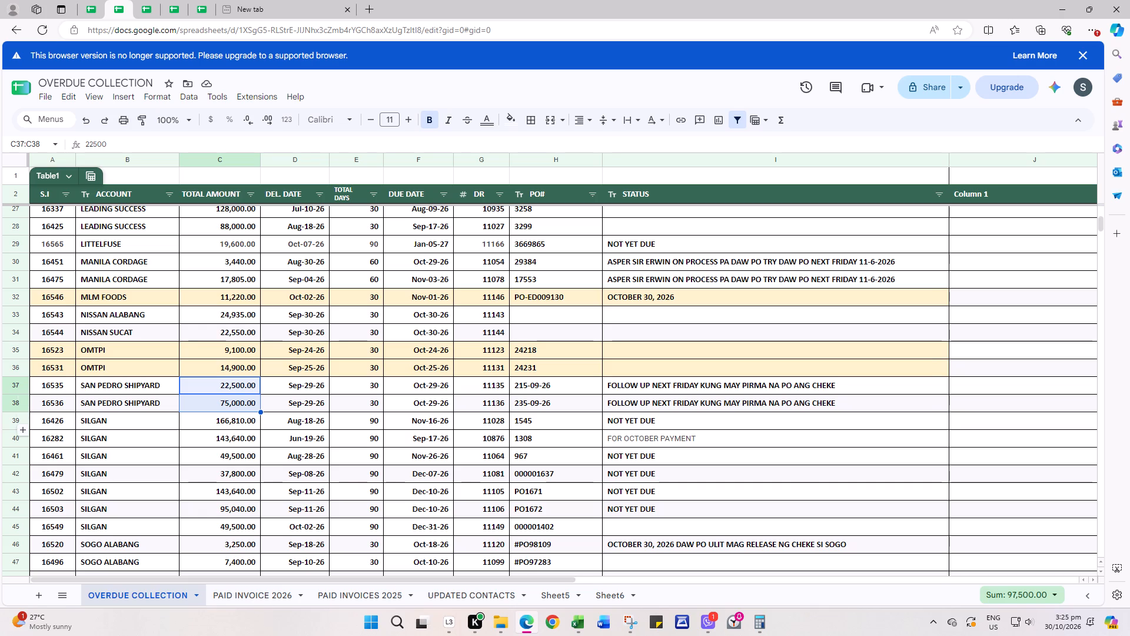
# Delete the two SAN PEDRO SHIPYARD rows, 37 and 38, from the OVERDUE COLLECTION sheet.
pyautogui.moveTo(14, 382); pyautogui.dragTo(8, 408)
pyautogui.rightClick(7, 409)
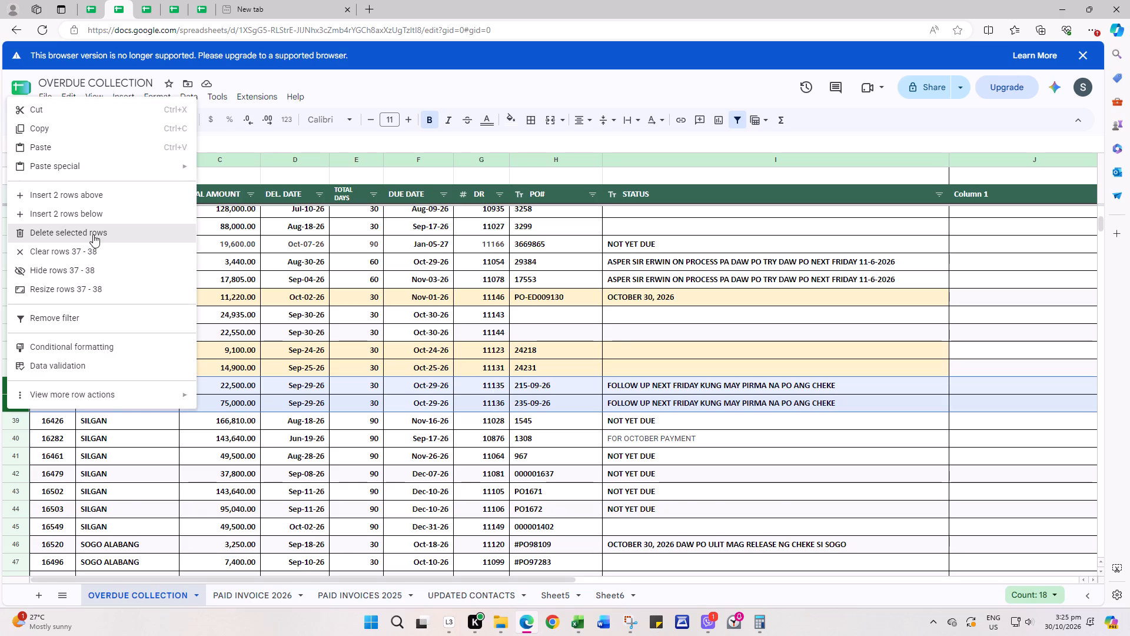
pyautogui.click(93, 234)
# Enter 97500 as the amount of the SAN PEDRO SHIPYARD row 56 in the PAID INVOICE 2026 sheet.
pyautogui.click(261, 592)
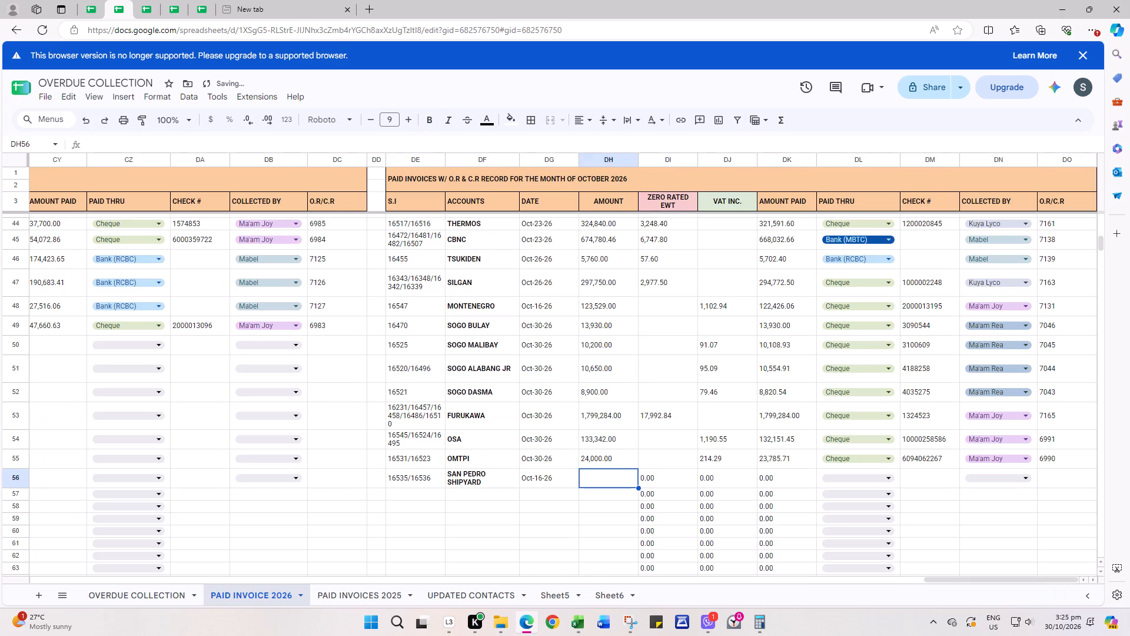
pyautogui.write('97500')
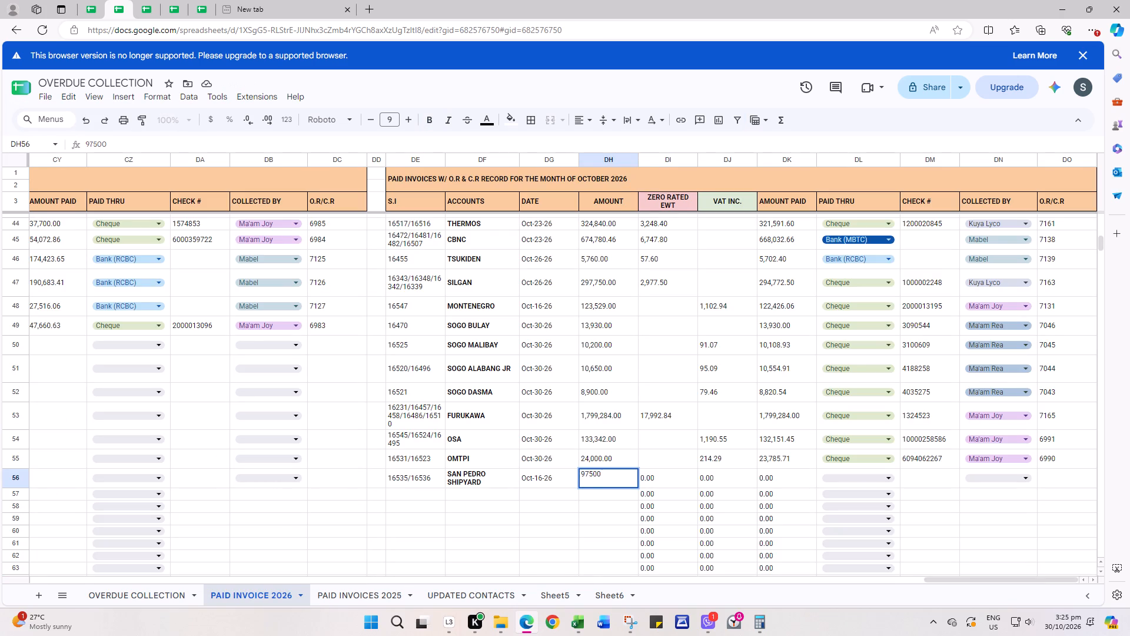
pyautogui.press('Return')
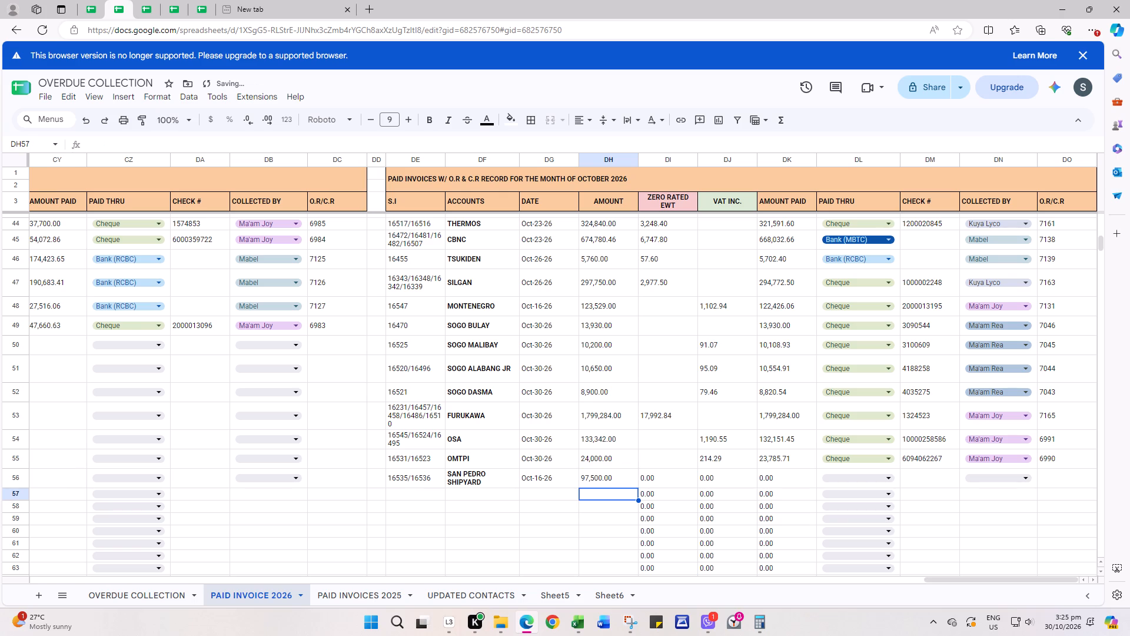
# Clear the Zero Rated EWT value in the SAN PEDRO SHIPYARD row 56.
pyautogui.click(676, 482)
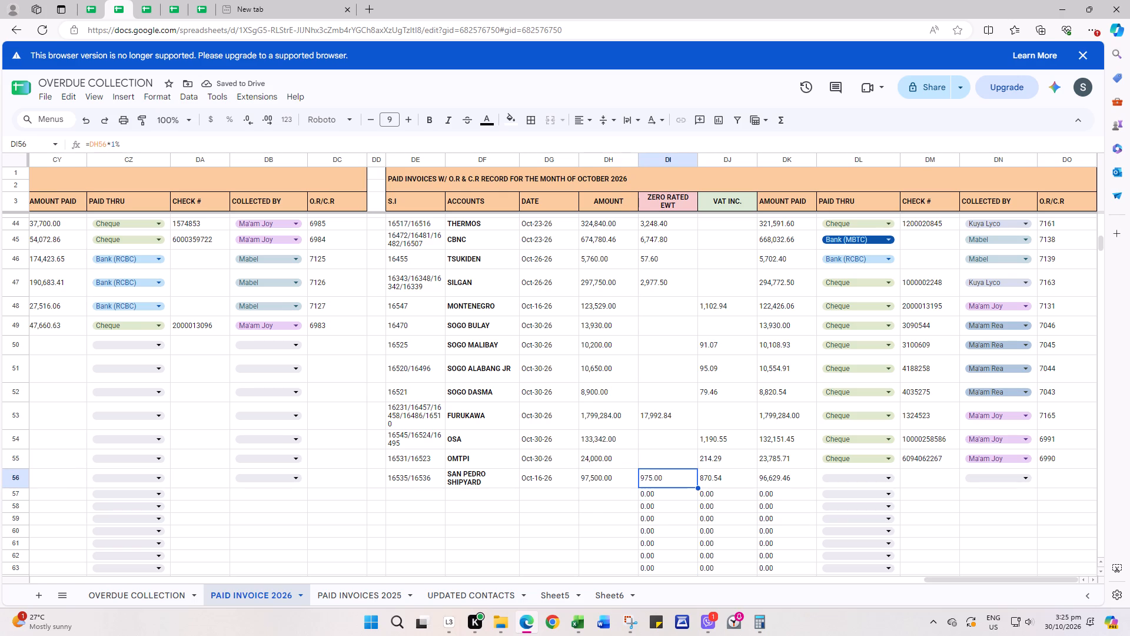
pyautogui.press('BackSpace')
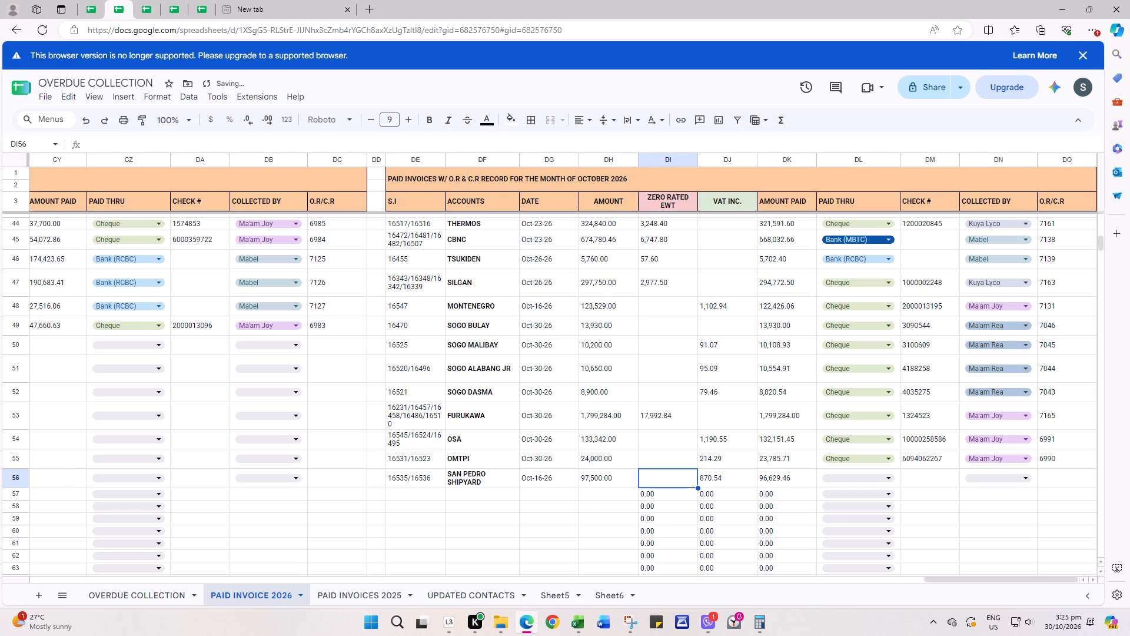
pyautogui.click(570, 520)
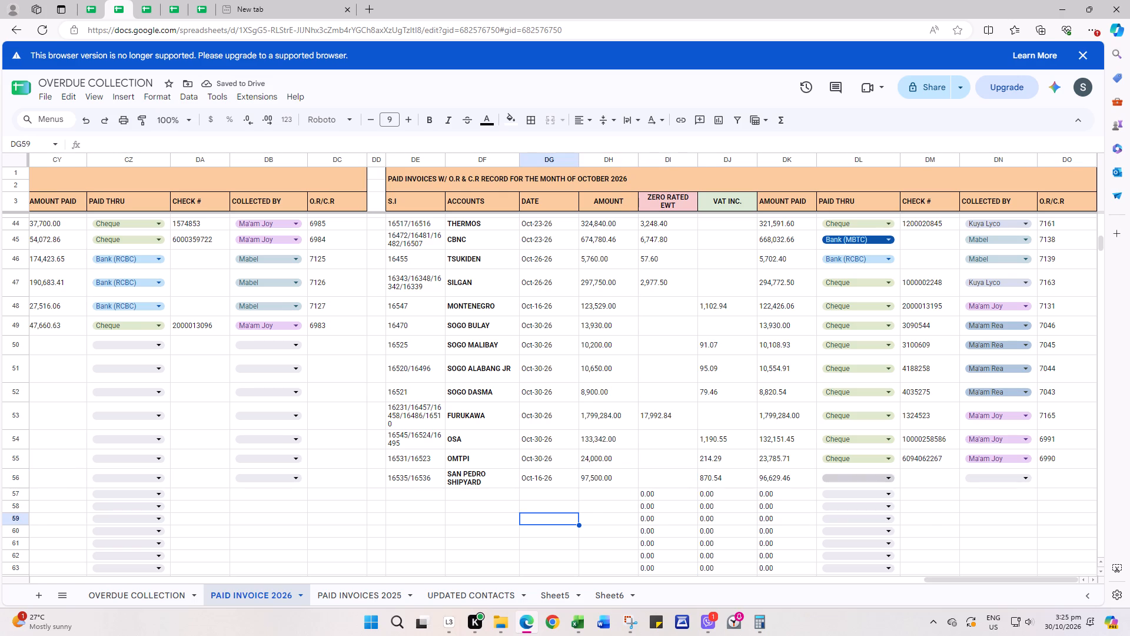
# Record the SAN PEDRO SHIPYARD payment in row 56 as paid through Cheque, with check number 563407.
pyautogui.click(854, 476)
pyautogui.click(842, 510)
pyautogui.click(850, 479)
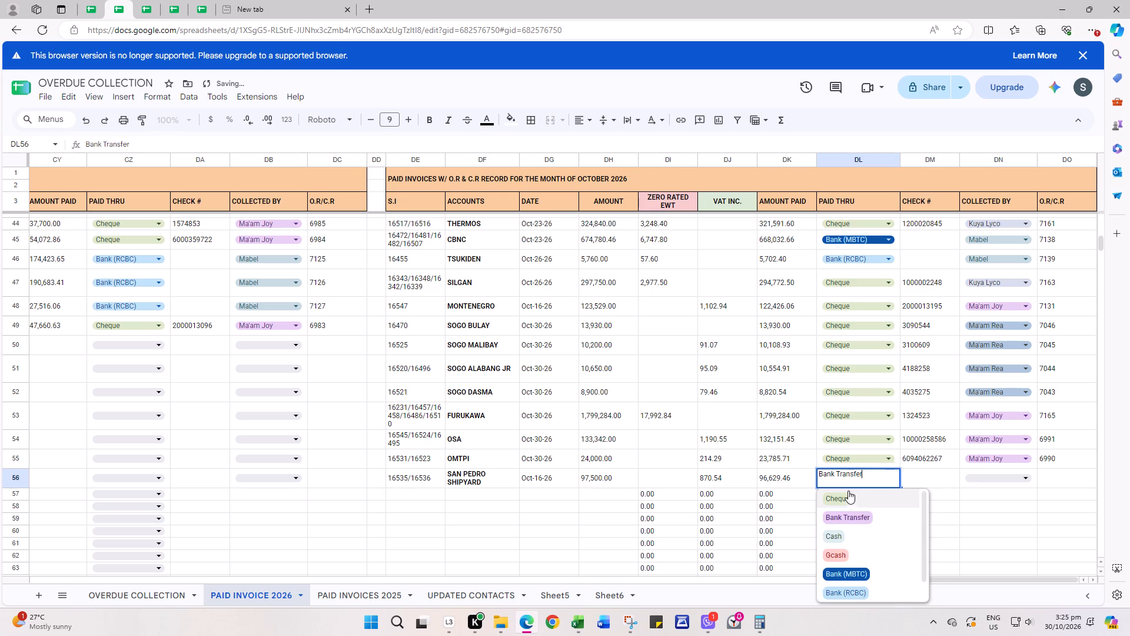
pyautogui.click(847, 501)
pyautogui.click(932, 469)
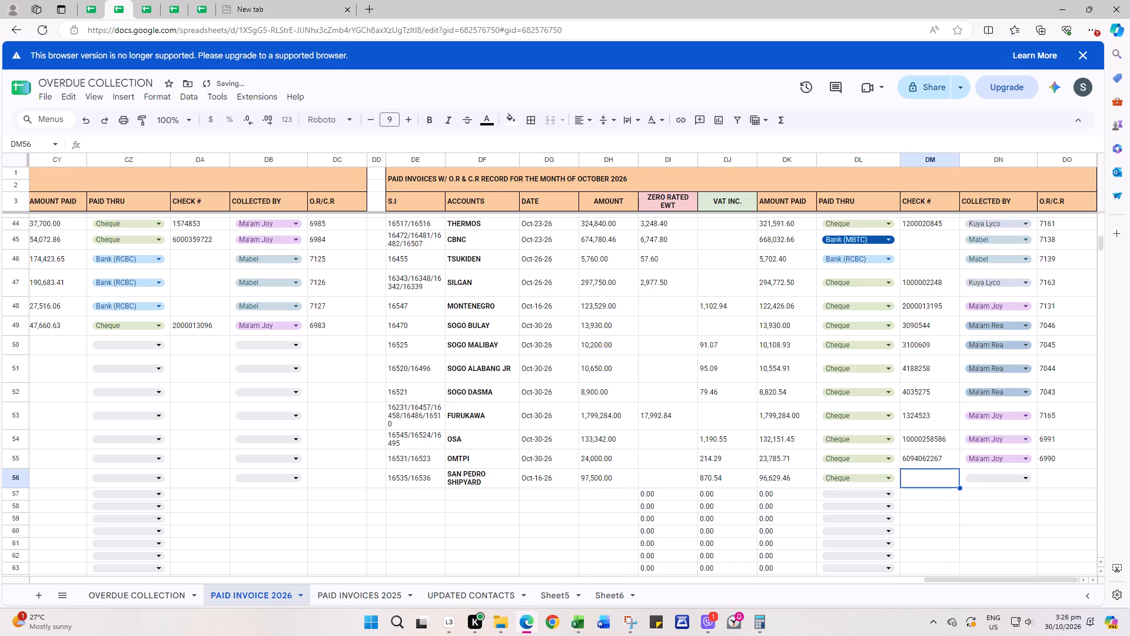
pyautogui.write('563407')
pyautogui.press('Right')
# Set Collected By to Ma'am Joy and the O.R/C.R number to 6989 in the SAN PEDRO SHIPYARD row 56.
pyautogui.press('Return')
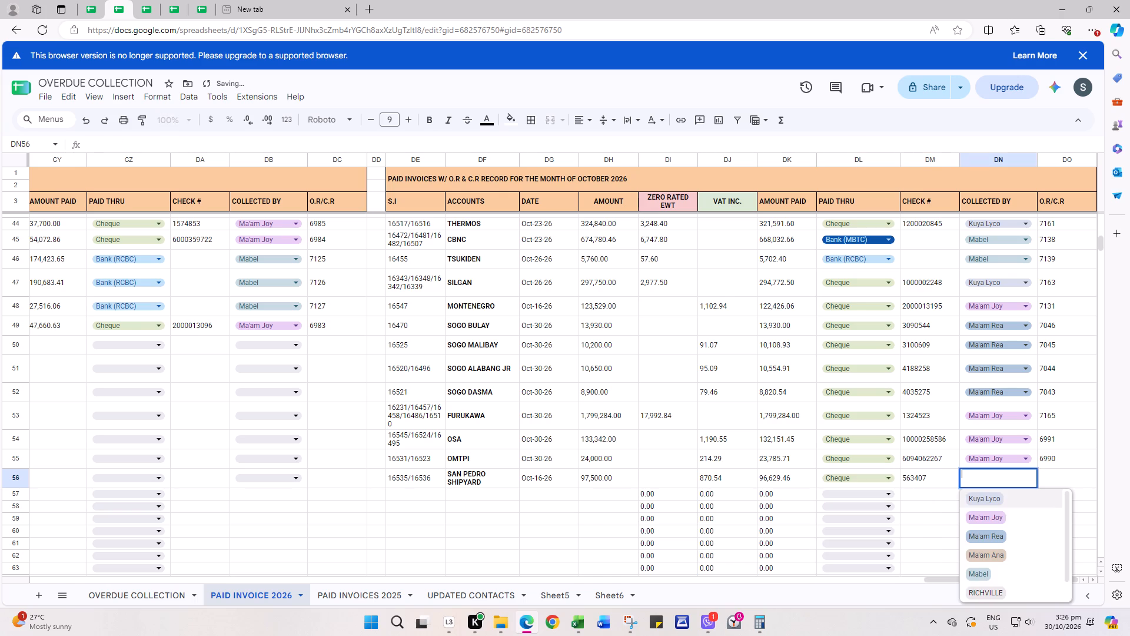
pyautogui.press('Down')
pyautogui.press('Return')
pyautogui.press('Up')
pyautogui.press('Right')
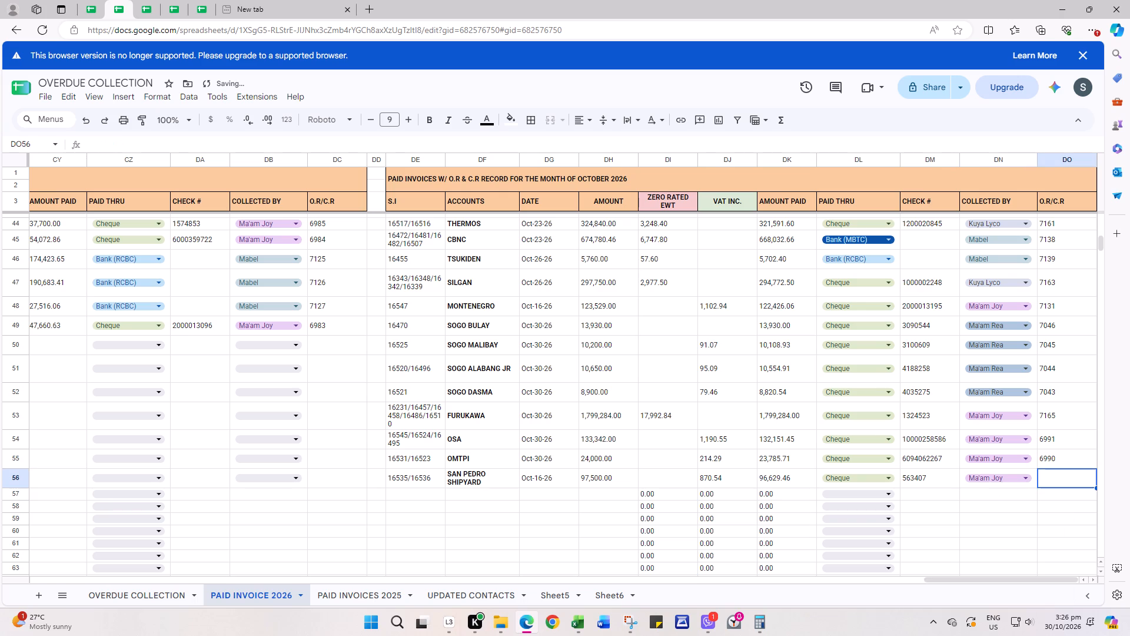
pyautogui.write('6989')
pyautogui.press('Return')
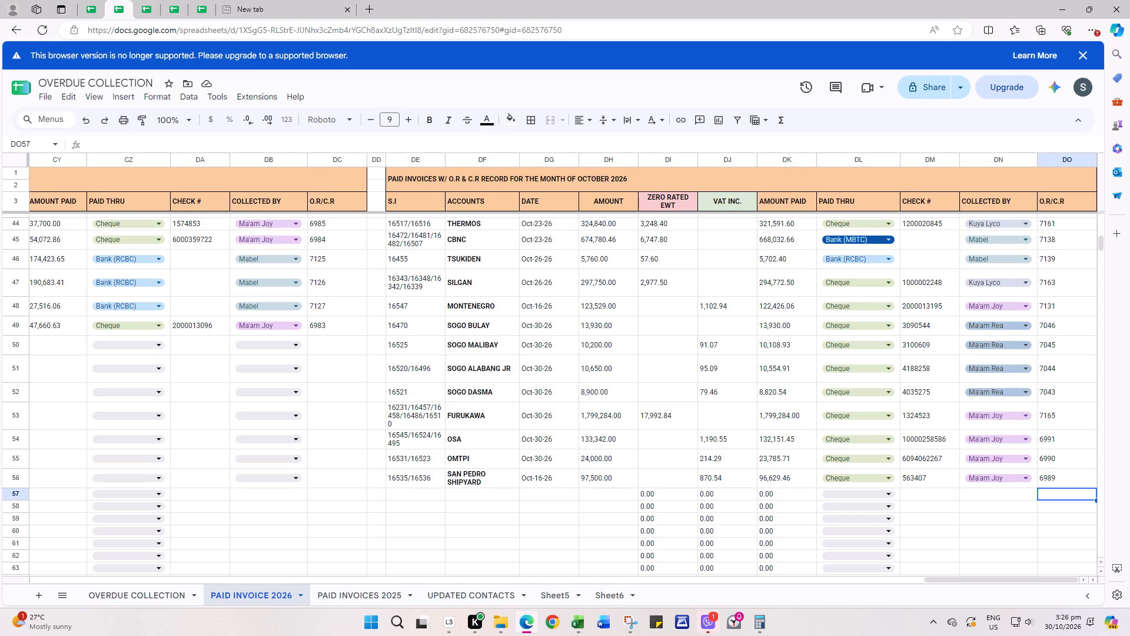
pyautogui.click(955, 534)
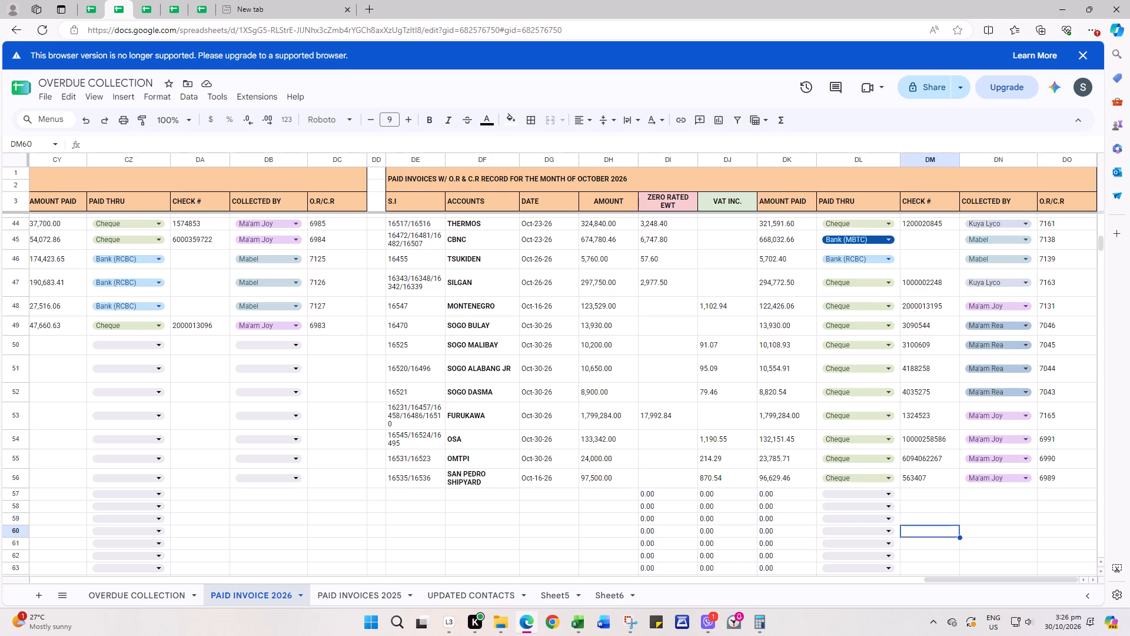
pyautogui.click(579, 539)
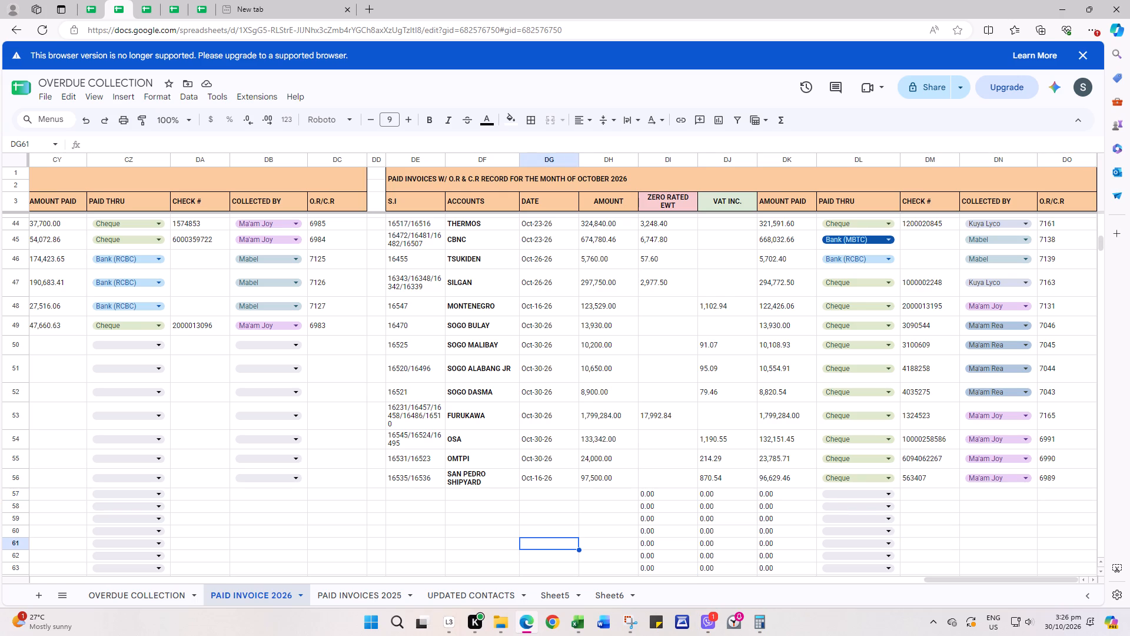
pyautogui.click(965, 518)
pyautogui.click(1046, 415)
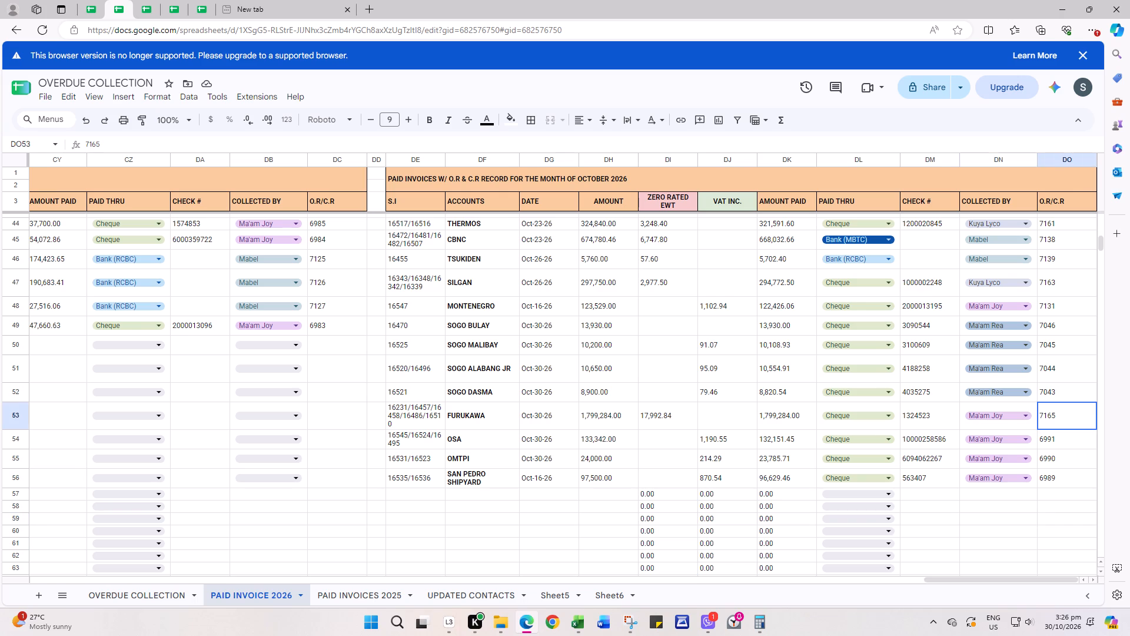